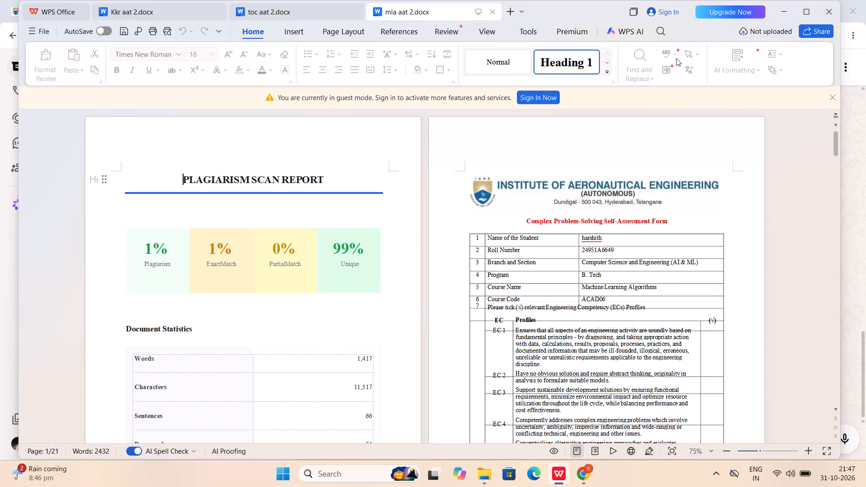
# Place the text cursor at the end of the entry in the self-assessment form's Name of the Student row.
pyautogui.click(613, 243)
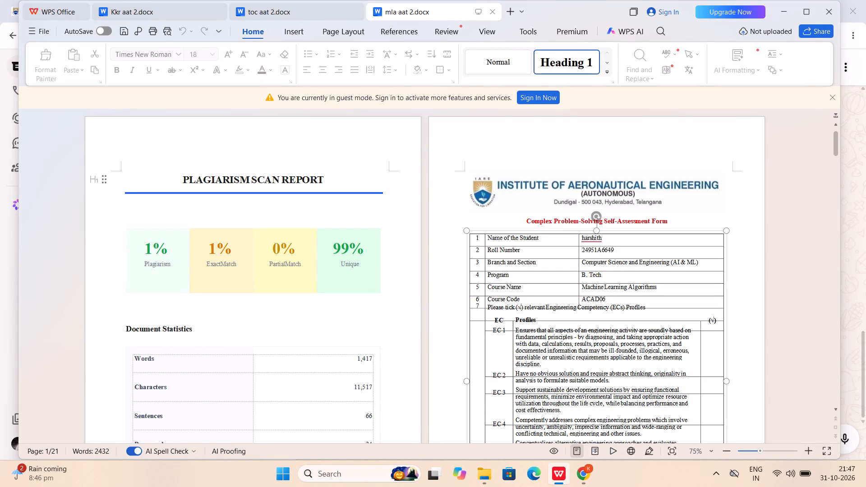
pyautogui.click(605, 237)
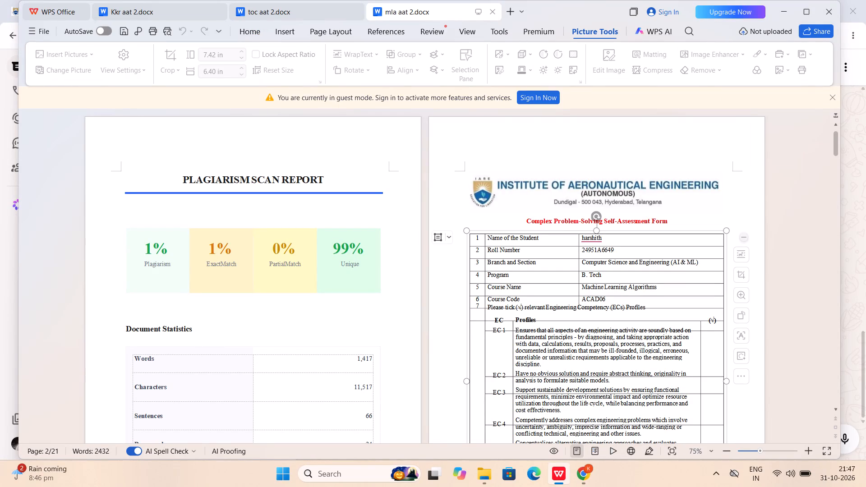
pyautogui.click(620, 253)
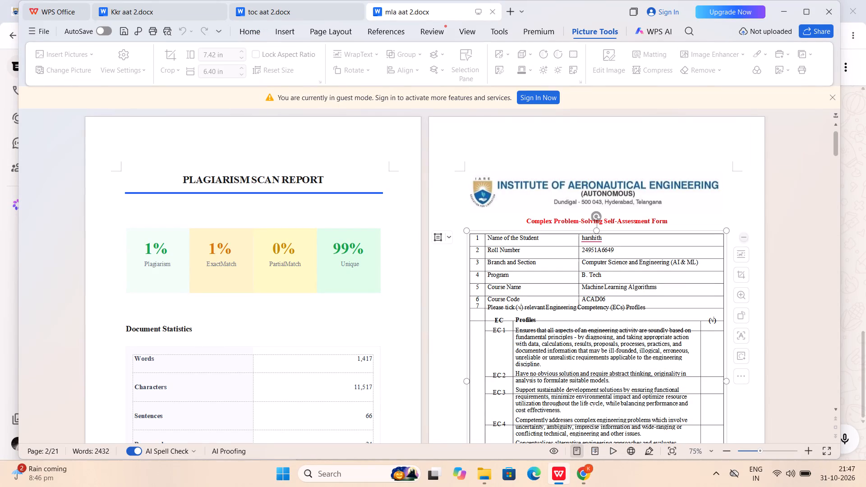
pyautogui.click(613, 250)
pyautogui.click(602, 240)
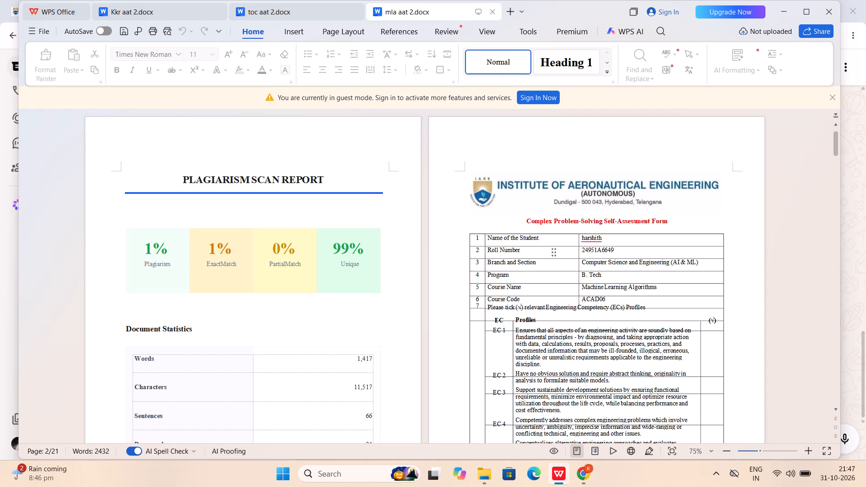
# Replace the existing entry in the self-assessment form's Name of the Student row with the new student's name.
pyautogui.press('BackSpace')
pyautogui.press('BackSpace')
pyautogui.press('BackSpace')
pyautogui.press('BackSpace')
pyautogui.press('BackSpace')
pyautogui.press('BackSpace')
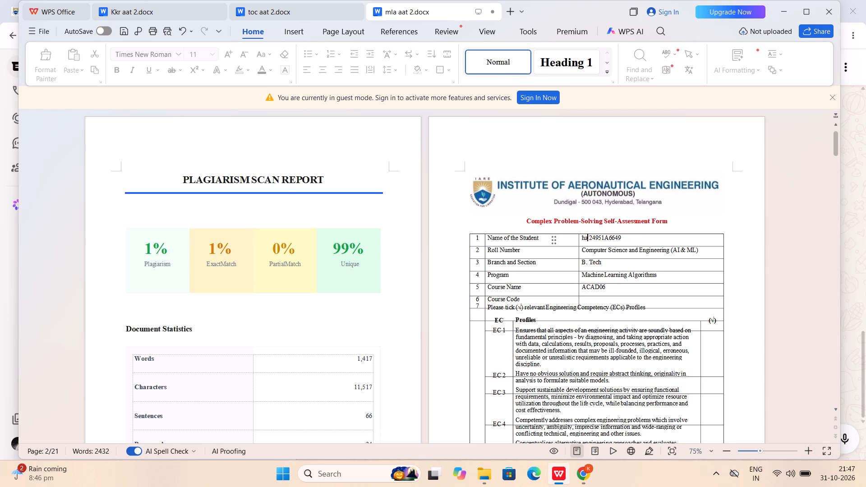
pyautogui.press('BackSpace')
pyautogui.press('BackSpace')
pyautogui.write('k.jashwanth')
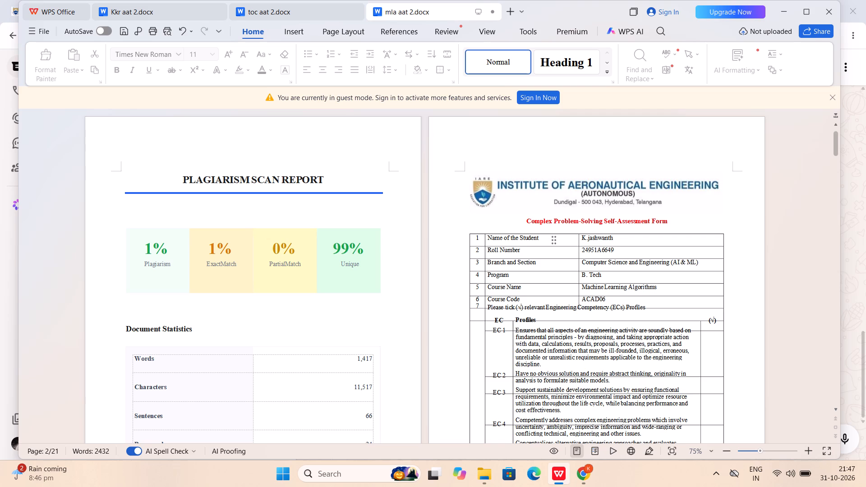
# Replace the last two digits in the form's Roll Number row with those of the new student's roll number.
pyautogui.click(611, 249)
pyautogui.press('Right')
pyautogui.press('BackSpace')
pyautogui.press('BackSpace')
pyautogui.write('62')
pyautogui.scroll(-2, 618, 316)
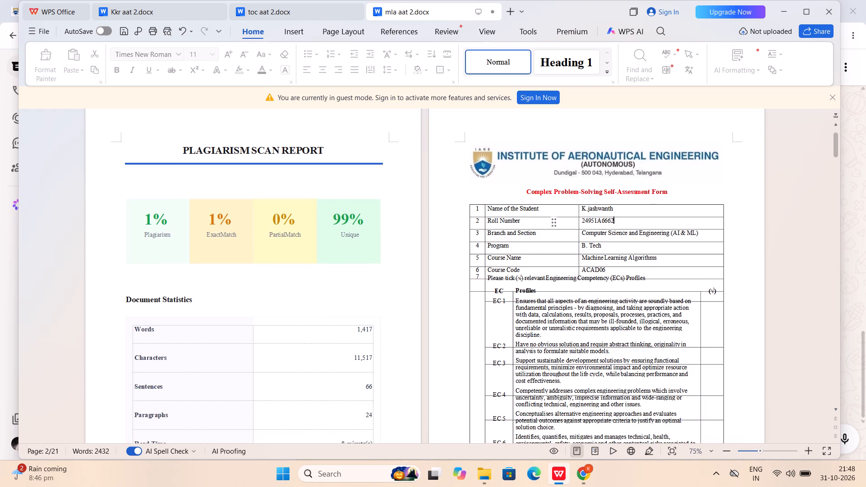
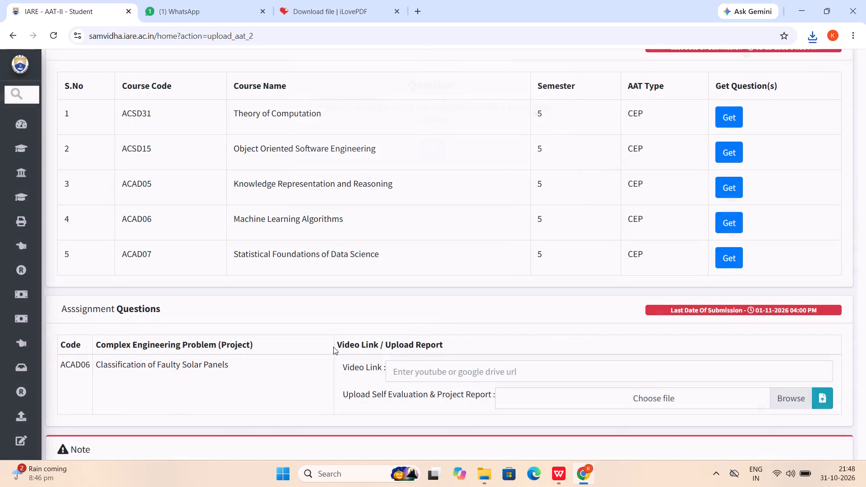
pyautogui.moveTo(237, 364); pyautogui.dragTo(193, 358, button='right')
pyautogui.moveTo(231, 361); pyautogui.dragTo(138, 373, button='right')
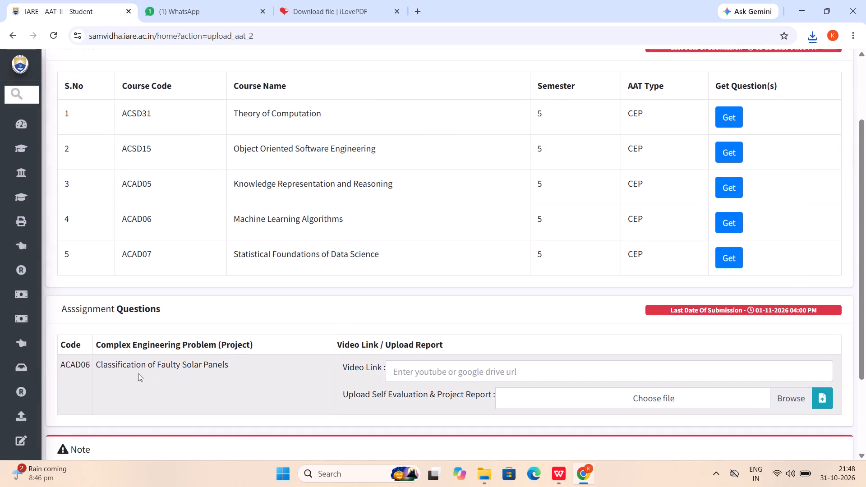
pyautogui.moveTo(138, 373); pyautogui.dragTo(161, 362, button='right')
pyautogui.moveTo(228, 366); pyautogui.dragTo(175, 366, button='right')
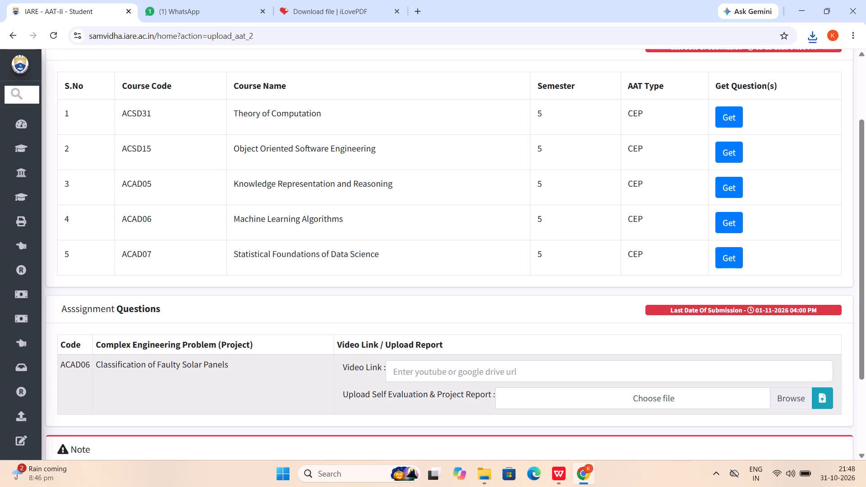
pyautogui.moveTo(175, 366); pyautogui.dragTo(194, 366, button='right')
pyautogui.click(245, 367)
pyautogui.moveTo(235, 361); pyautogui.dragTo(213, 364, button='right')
# Copy the project title "Classification of Faulty Solar Panels" from the Assignment Questions table of the college portal.
pyautogui.hscroll(-14, 216, 364)
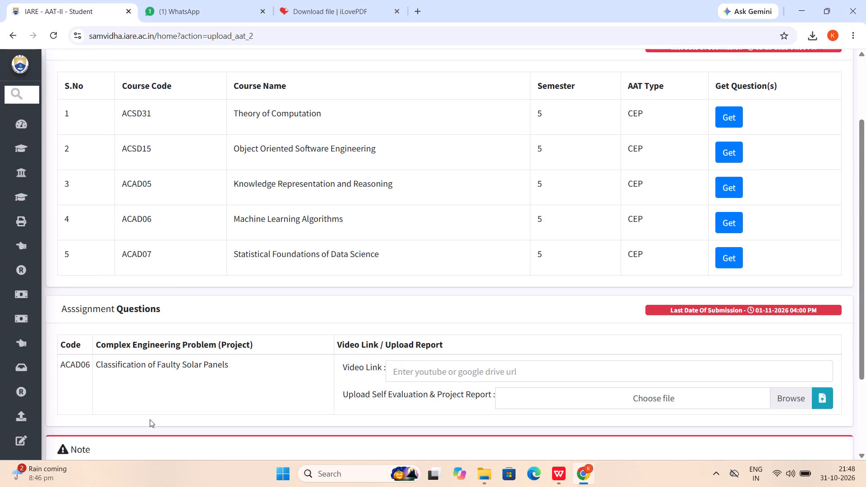
pyautogui.scroll(-2, 150, 419)
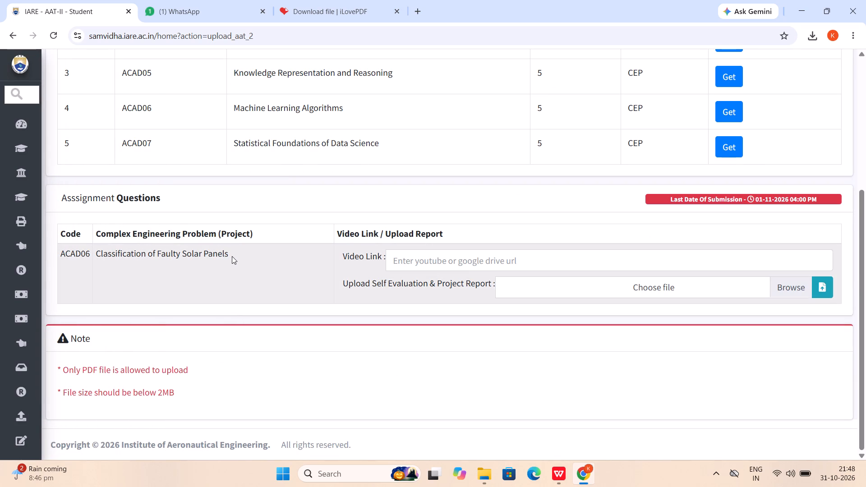
pyautogui.moveTo(232, 252); pyautogui.dragTo(91, 252)
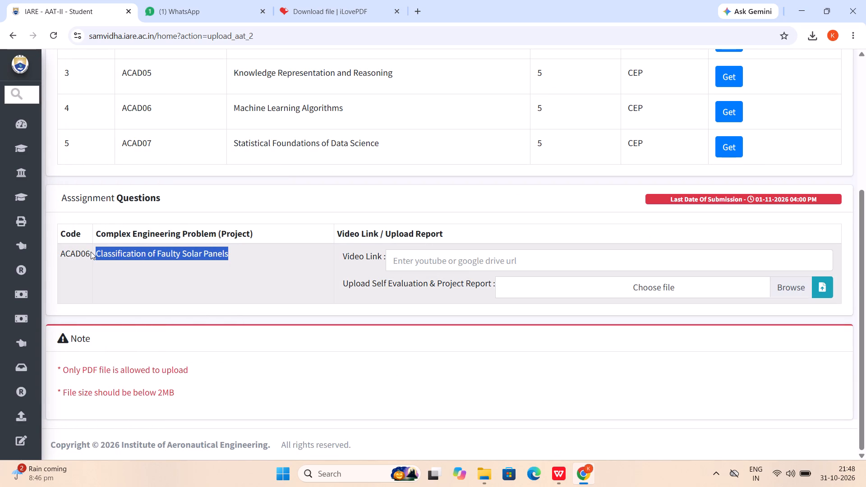
pyautogui.hotkey('ctrl', 'c')
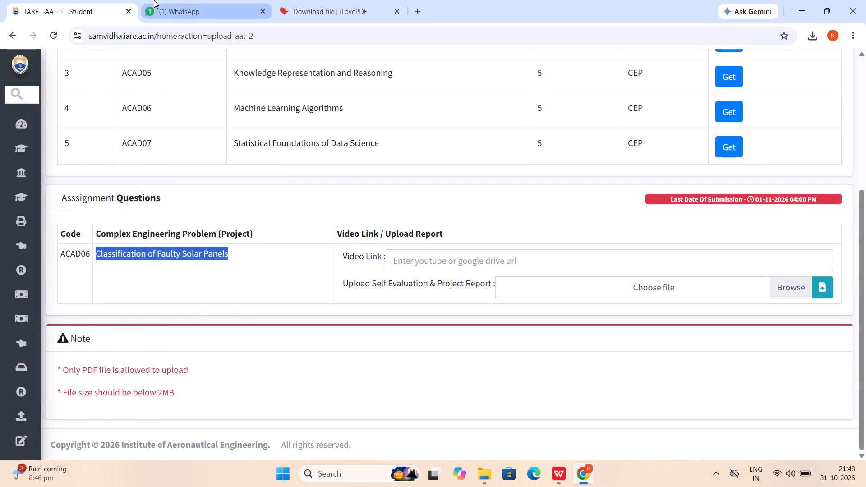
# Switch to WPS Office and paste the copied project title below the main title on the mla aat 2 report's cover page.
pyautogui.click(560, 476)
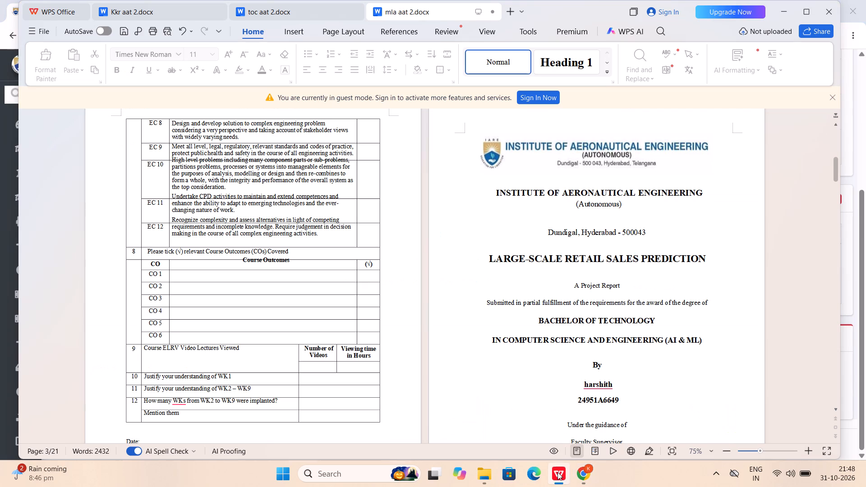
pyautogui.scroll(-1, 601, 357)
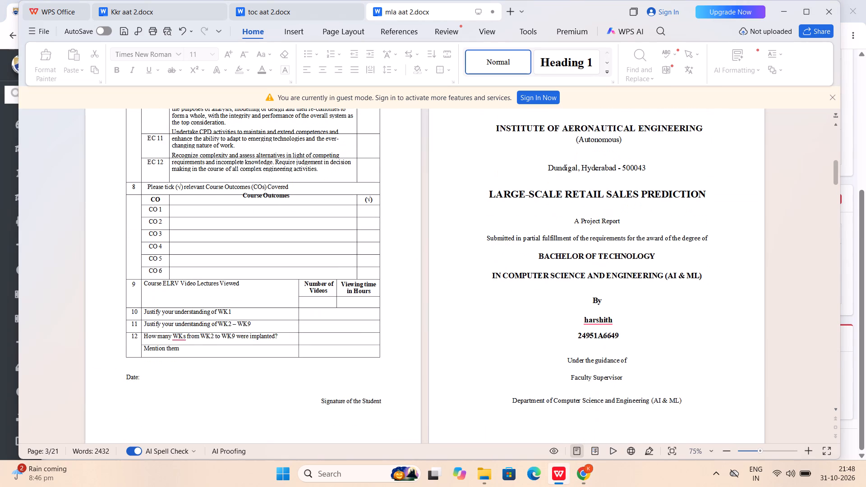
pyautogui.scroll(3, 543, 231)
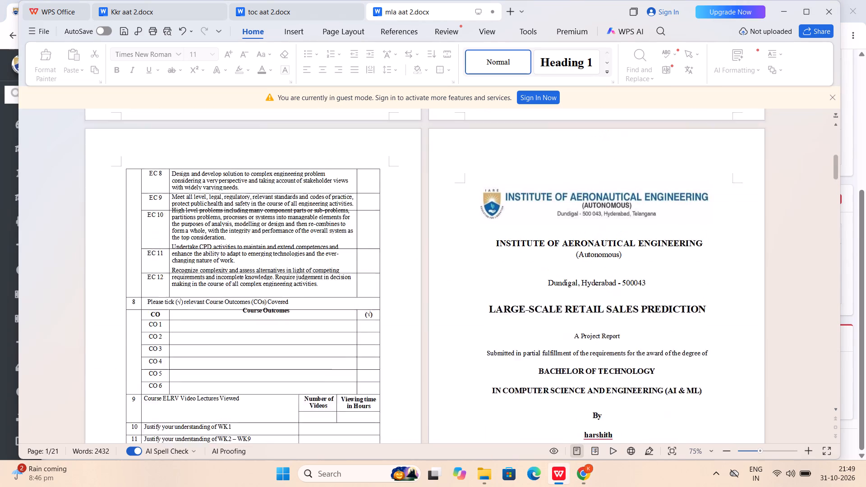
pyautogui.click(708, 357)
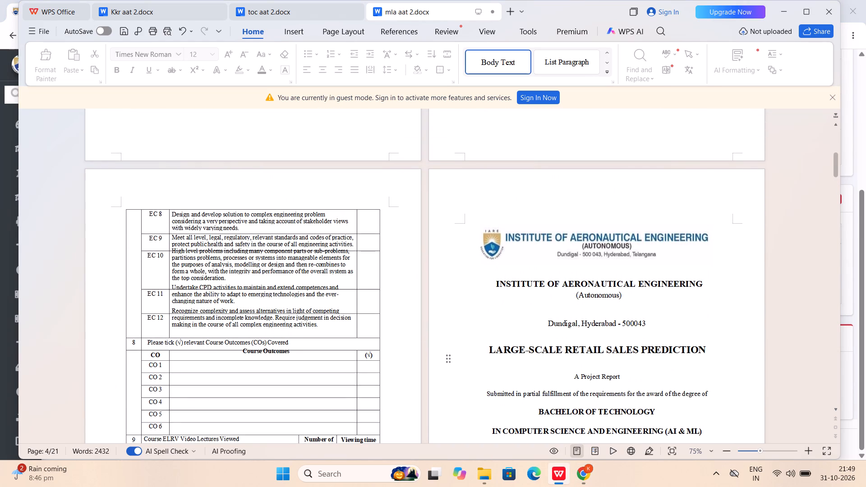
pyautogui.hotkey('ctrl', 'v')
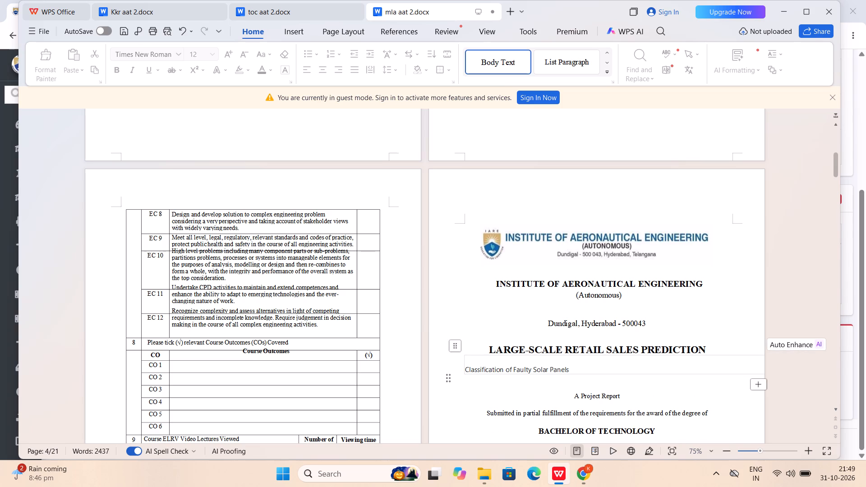
# Erase the cover page title "LARGE-SCALE RETAIL SALES PREDICTION" back to its first letter.
pyautogui.click(713, 351)
pyautogui.press('BackSpace')
pyautogui.press('BackSpace')
pyautogui.press('BackSpace')
pyautogui.press('BackSpace')
pyautogui.press('BackSpace')
pyautogui.press('BackSpace')
pyautogui.press('BackSpace')
pyautogui.press('BackSpace')
pyautogui.press('BackSpace')
pyautogui.press('BackSpace')
pyautogui.press('BackSpace')
pyautogui.press('BackSpace')
pyautogui.press('BackSpace')
pyautogui.press('BackSpace')
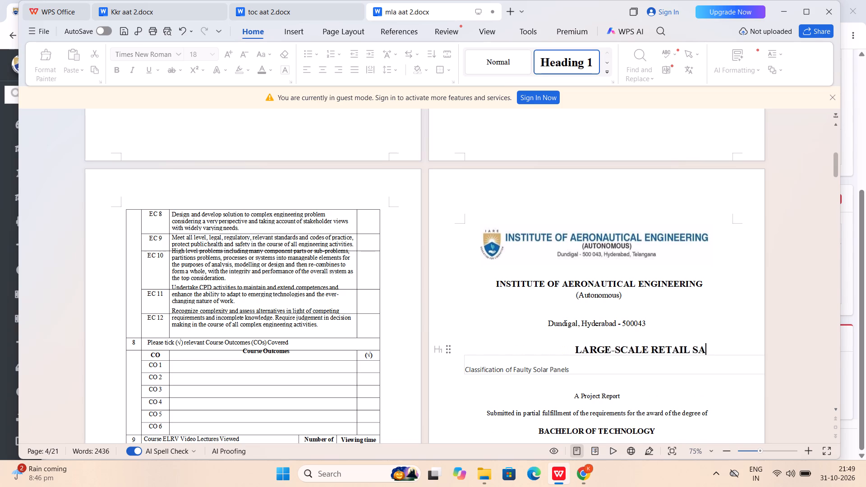
pyautogui.press('BackSpace')
pyautogui.press('BackSpace')
pyautogui.press('BackSpace')
pyautogui.press('BackSpace')
pyautogui.press('BackSpace')
pyautogui.press('BackSpace')
pyautogui.press('BackSpace')
pyautogui.press('BackSpace')
pyautogui.press('BackSpace')
pyautogui.press('BackSpace')
pyautogui.press('BackSpace')
pyautogui.press('BackSpace')
pyautogui.press('BackSpace')
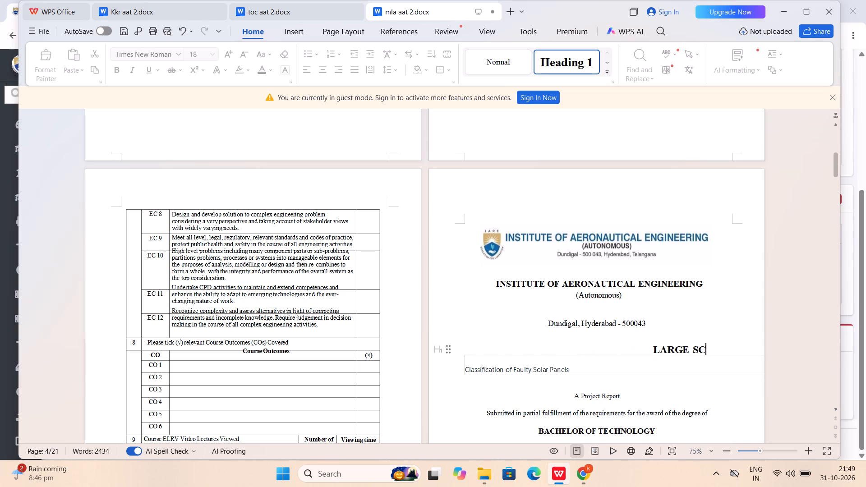
pyautogui.press('BackSpace')
pyautogui.press('BackSpace')
pyautogui.press('BackSpace')
pyautogui.press('BackSpace')
pyautogui.press('BackSpace')
pyautogui.press('BackSpace')
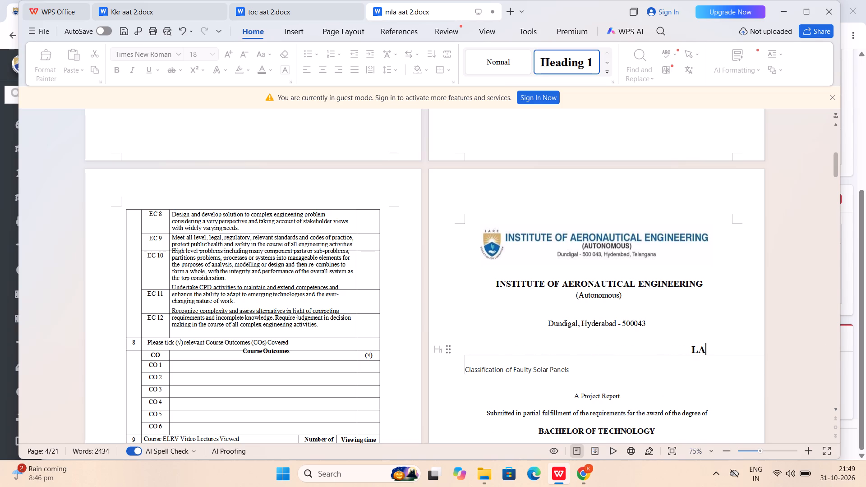
pyautogui.press('BackSpace')
pyautogui.press('c')
pyautogui.press('BackSpace')
pyautogui.press('c')
pyautogui.press('BackSpace')
# Enter "Classification of Faulty Solar Panels" as the new project title in the cover page heading.
pyautogui.hotkey('shift', 'c')
pyautogui.write('lass')
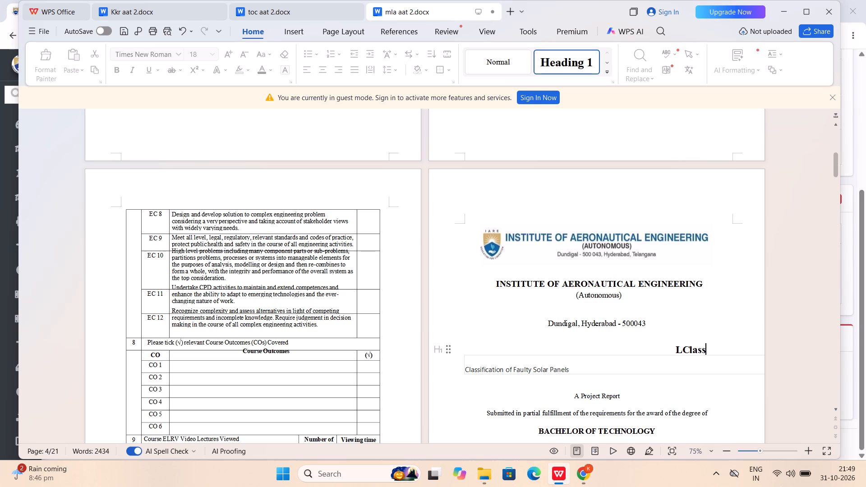
pyautogui.write('ifi')
pyautogui.write('cato')
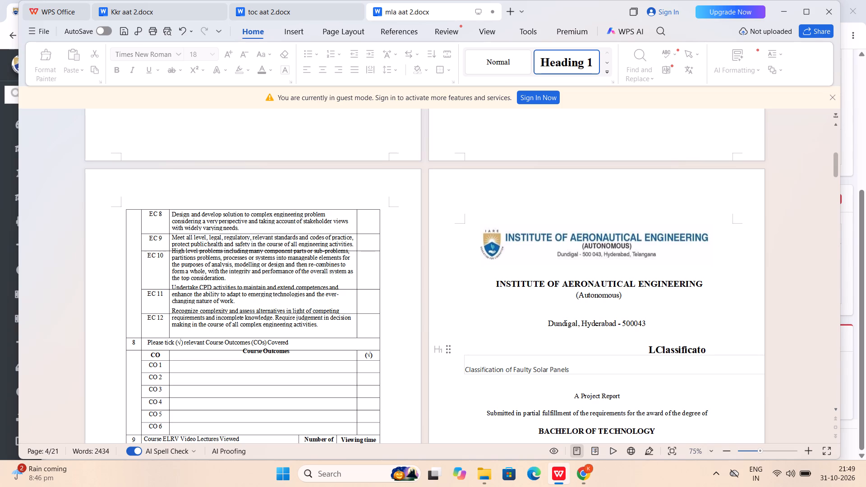
pyautogui.press('BackSpace')
pyautogui.write('ion')
pyautogui.press('space')
pyautogui.write('of')
pyautogui.press('space')
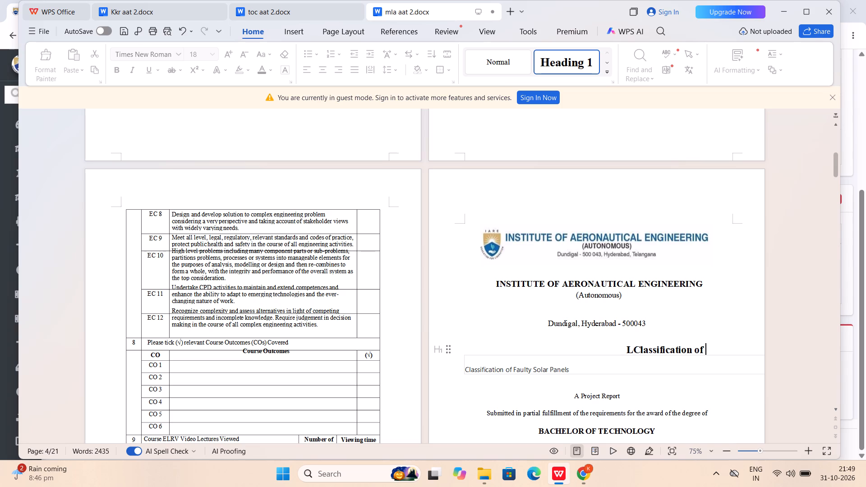
pyautogui.write('FA')
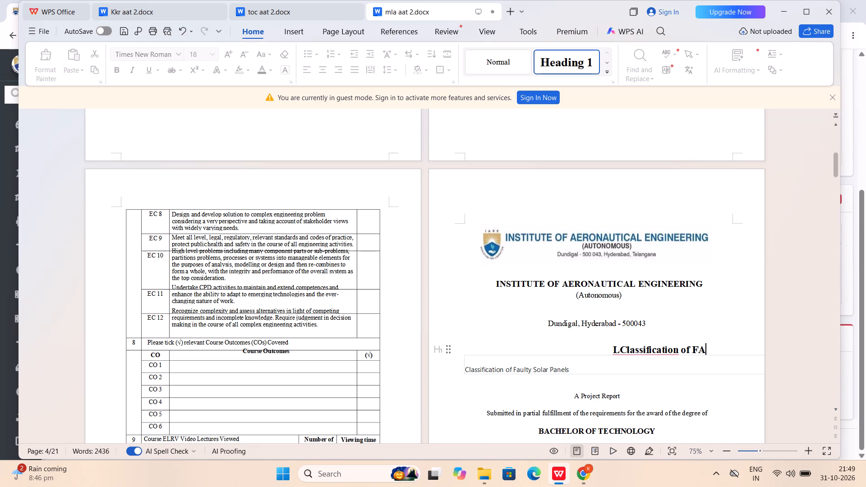
pyautogui.press('BackSpace')
pyautogui.press('a')
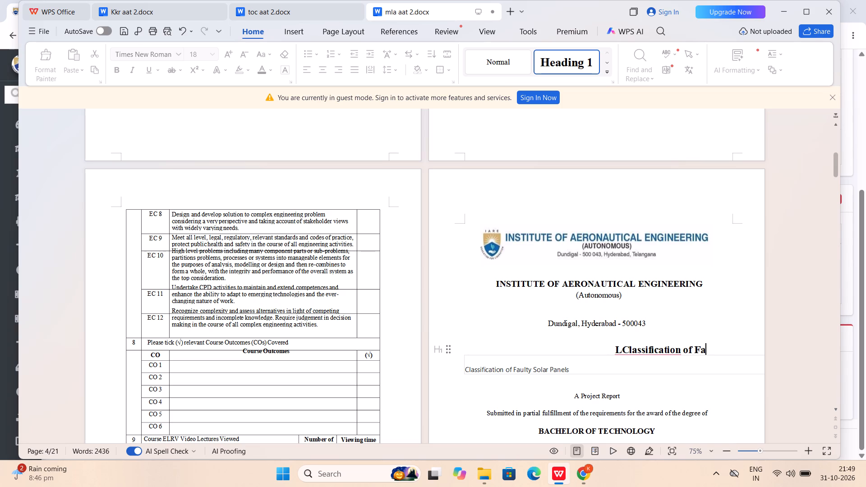
pyautogui.press('u')
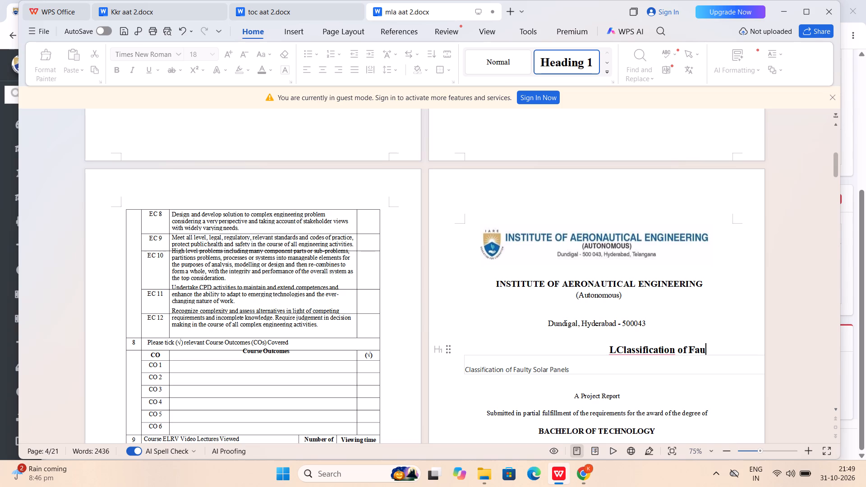
pyautogui.write('lty')
pyautogui.press('space')
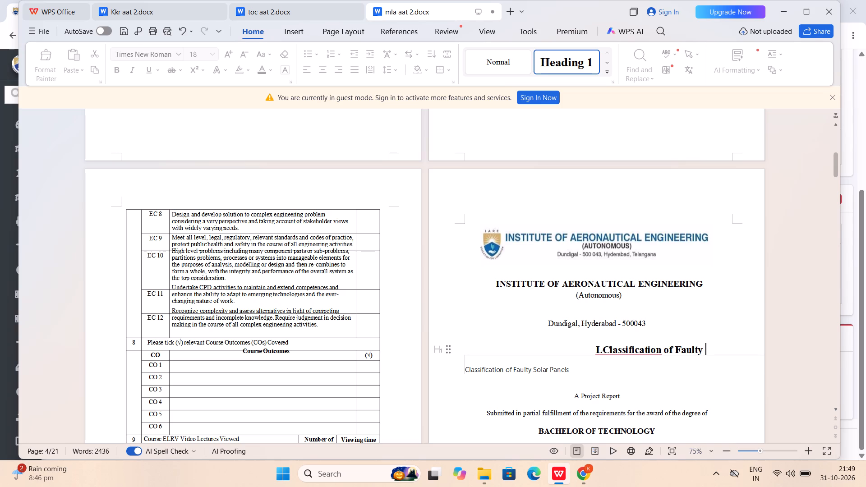
pyautogui.write('Sol')
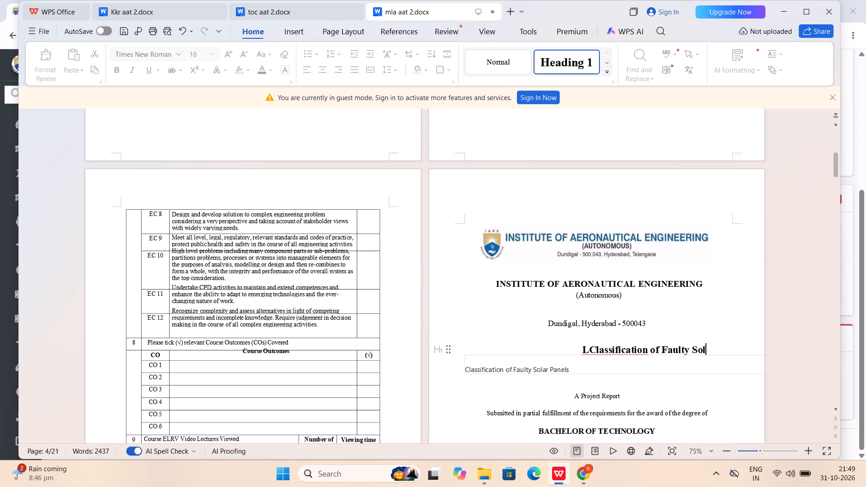
pyautogui.write('ar')
pyautogui.press('space')
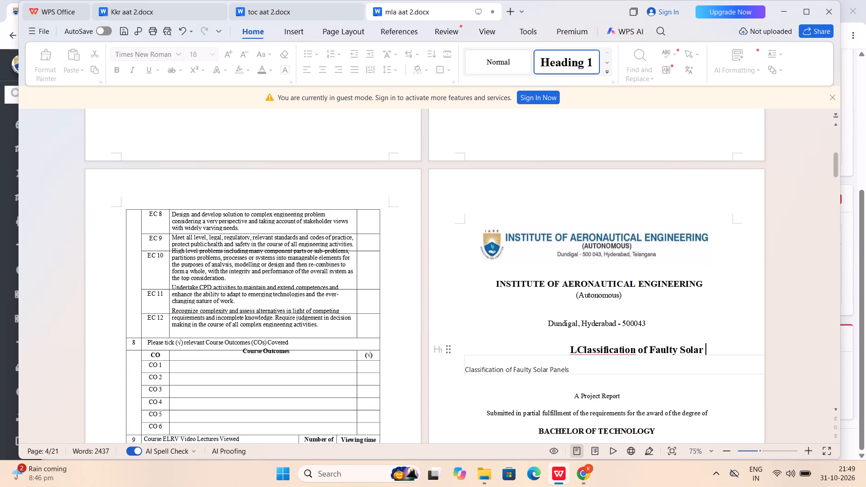
pyautogui.hotkey('shift', 'p')
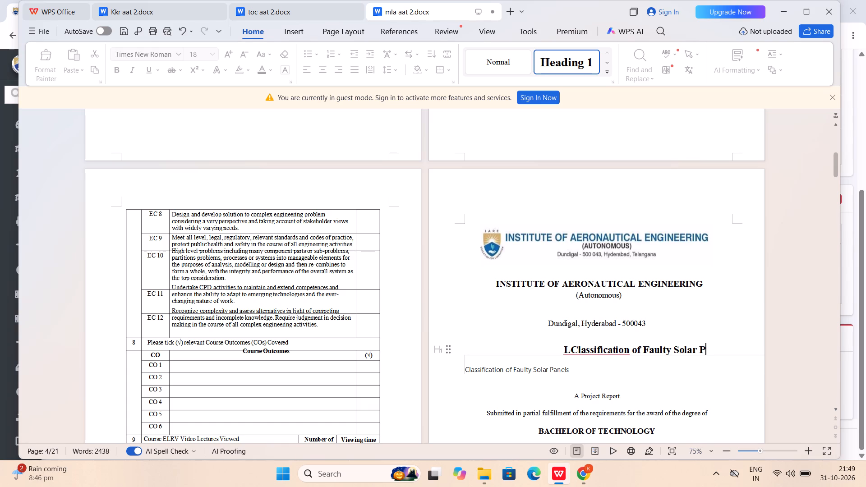
pyautogui.press('a')
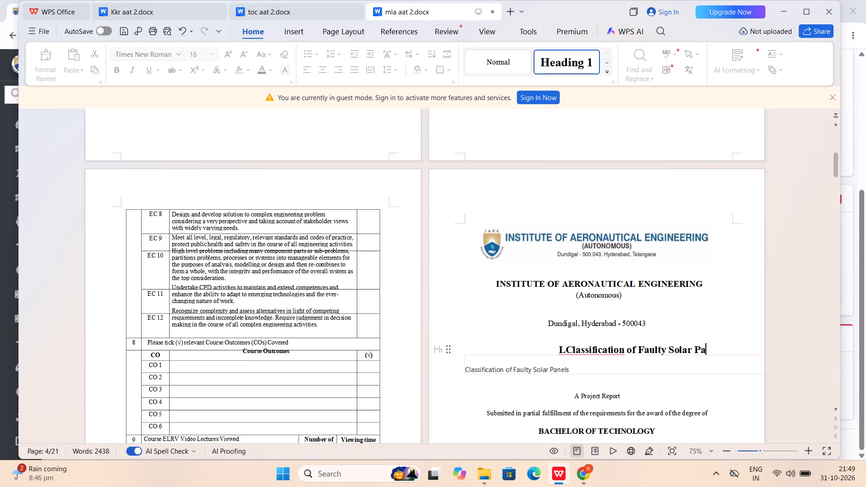
pyautogui.write('nels')
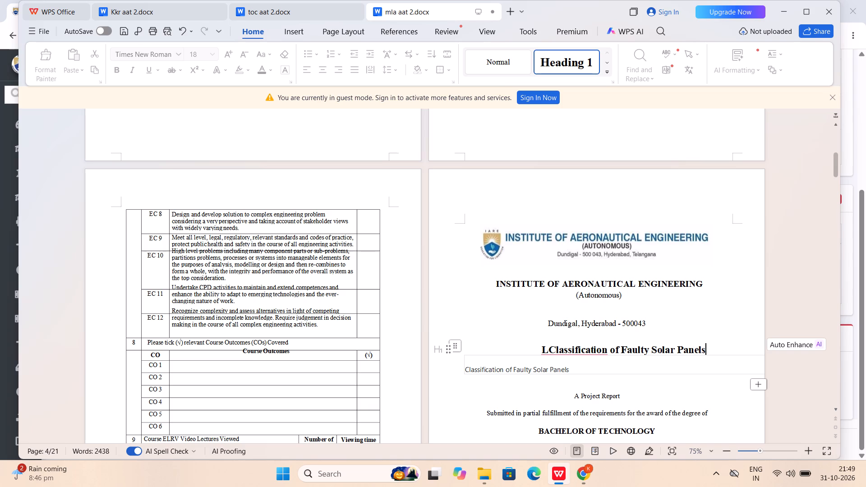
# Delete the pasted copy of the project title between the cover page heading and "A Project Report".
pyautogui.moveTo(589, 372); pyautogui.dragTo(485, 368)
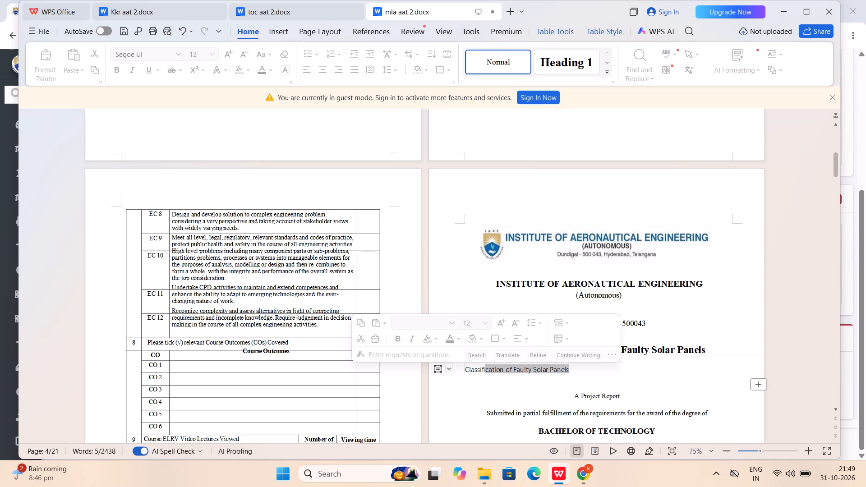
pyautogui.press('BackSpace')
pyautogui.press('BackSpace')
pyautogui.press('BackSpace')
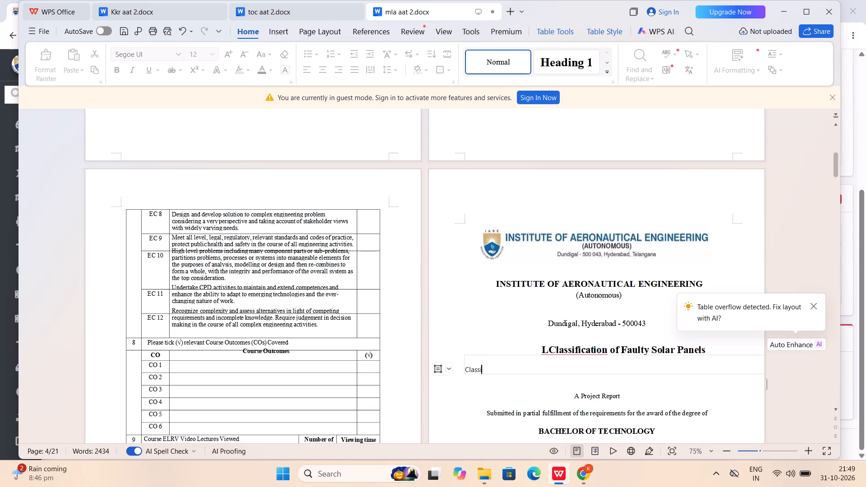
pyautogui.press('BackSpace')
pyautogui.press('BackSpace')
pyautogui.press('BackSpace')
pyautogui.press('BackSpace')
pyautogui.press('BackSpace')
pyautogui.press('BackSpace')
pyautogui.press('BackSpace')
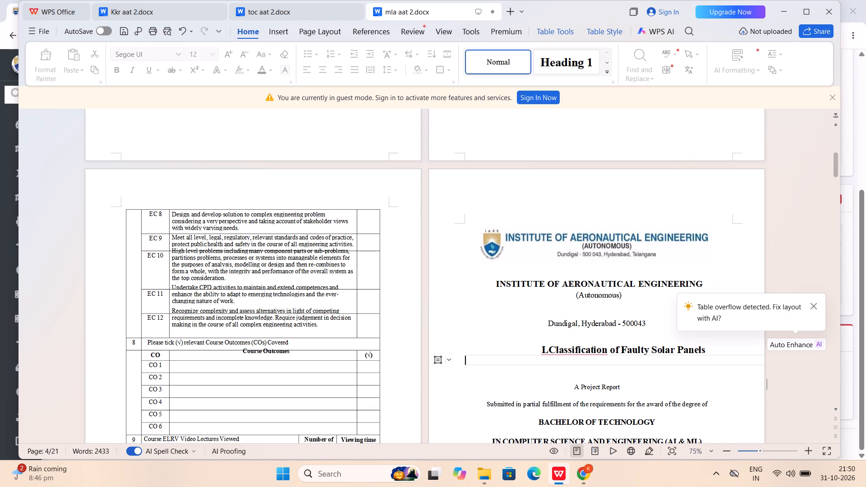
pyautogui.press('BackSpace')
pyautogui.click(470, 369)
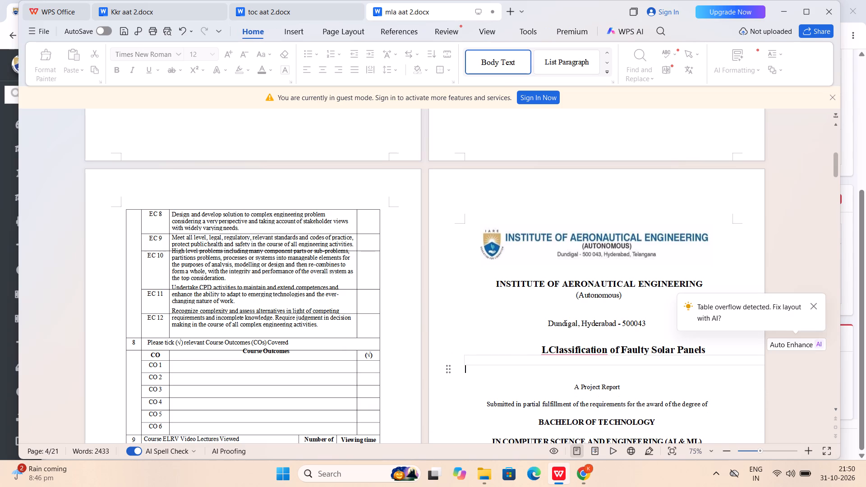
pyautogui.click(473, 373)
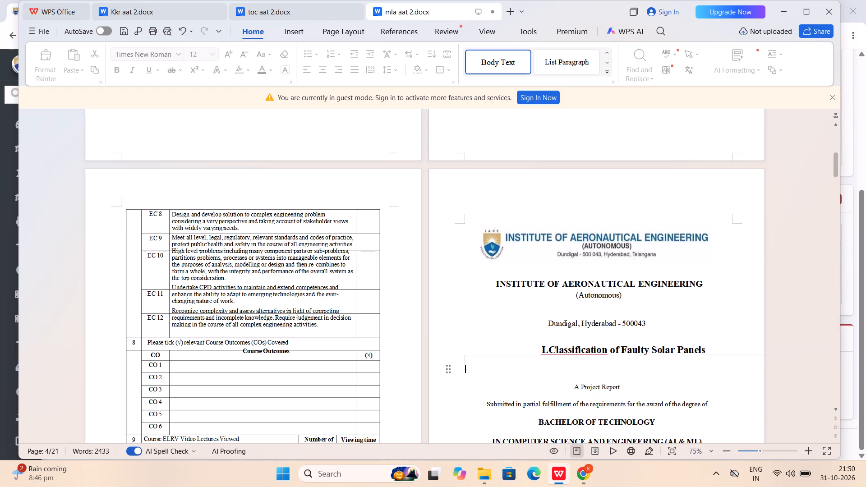
# Remove the stray "L" before "Classification" in the cover page title and insert a leading space.
pyautogui.click(549, 349)
pyautogui.press('BackSpace')
pyautogui.press('BackSpace')
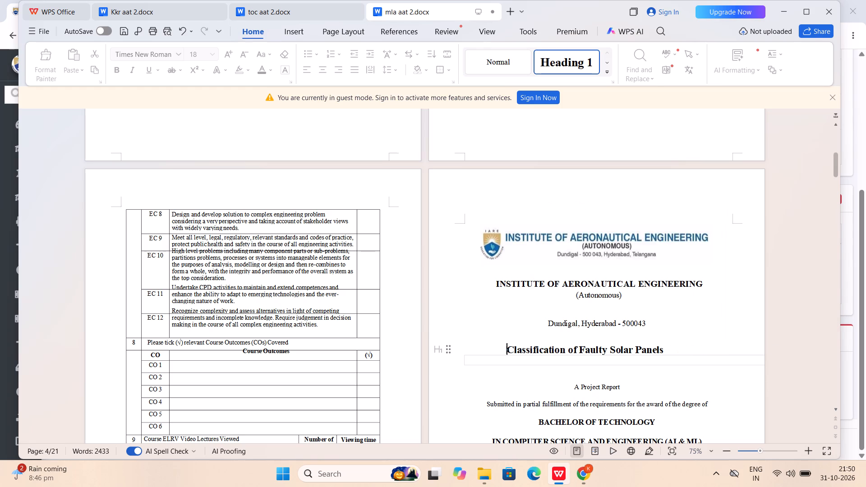
pyautogui.press('space')
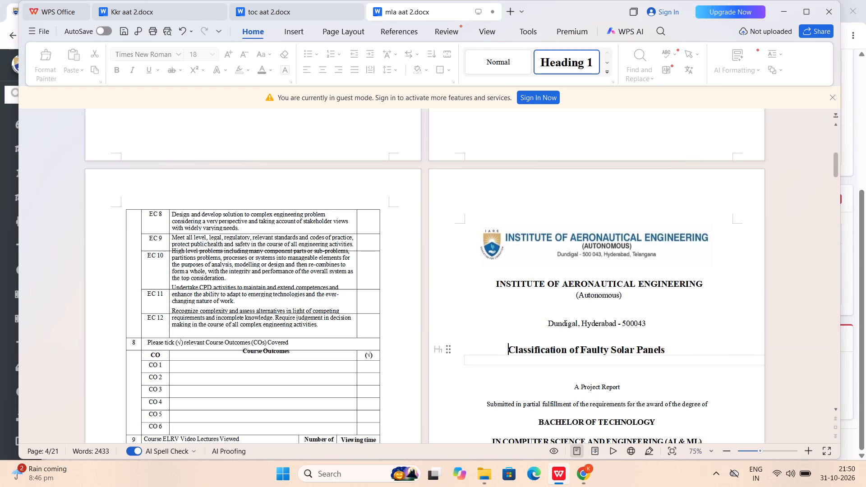
# Delete the old student name beneath "By" on the cover page.
pyautogui.click(543, 361)
pyautogui.click(534, 401)
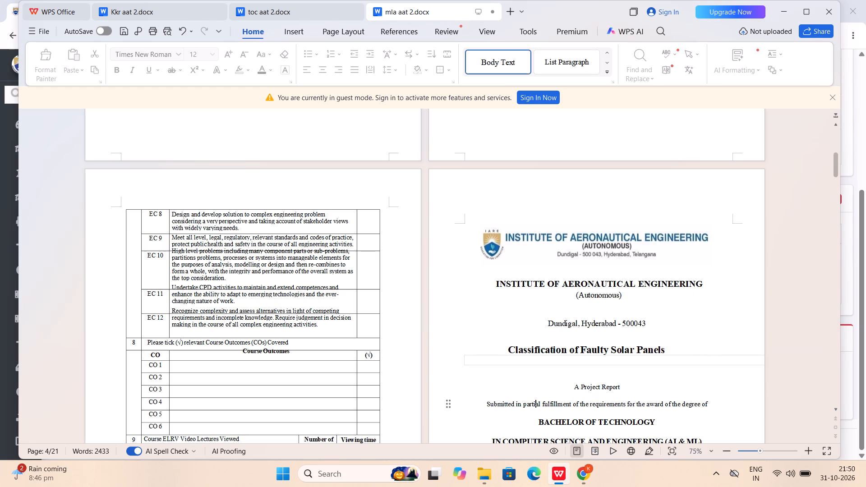
pyautogui.scroll(-3, 532, 387)
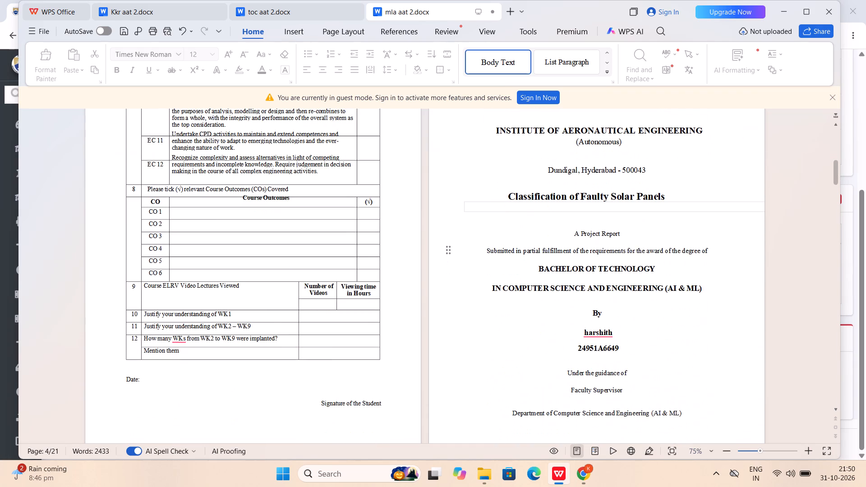
pyautogui.click(625, 318)
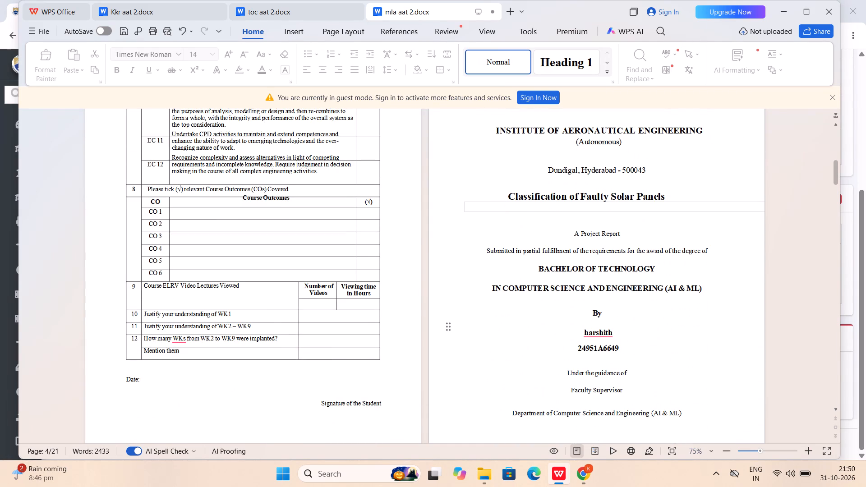
pyautogui.press('BackSpace')
pyautogui.press('BackSpace')
pyautogui.press('BackSpace')
pyautogui.press('BackSpace')
pyautogui.press('BackSpace')
pyautogui.press('BackSpace')
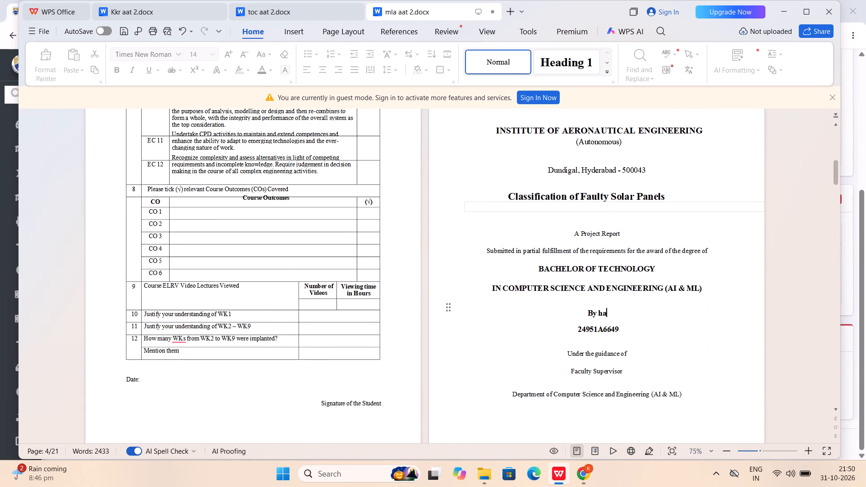
pyautogui.press('BackSpace')
pyautogui.press('BackSpace')
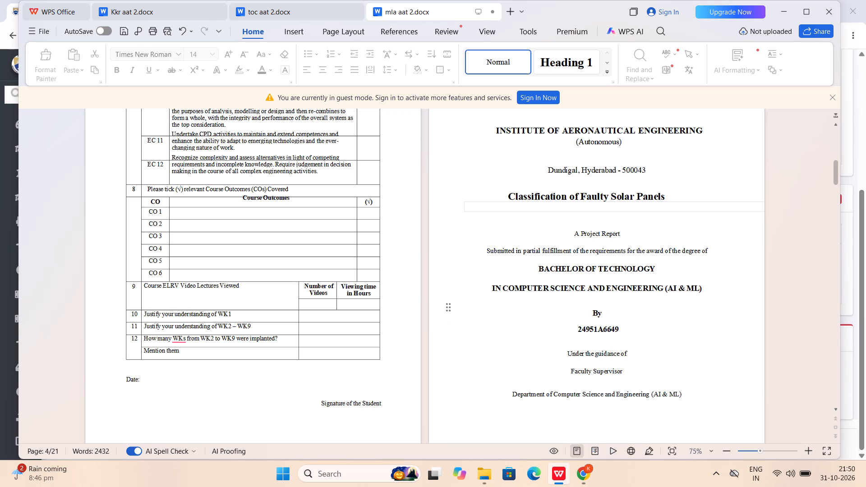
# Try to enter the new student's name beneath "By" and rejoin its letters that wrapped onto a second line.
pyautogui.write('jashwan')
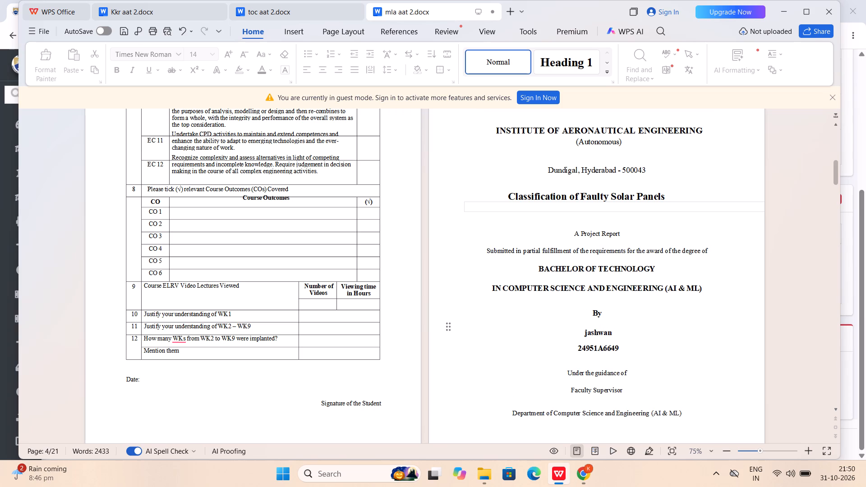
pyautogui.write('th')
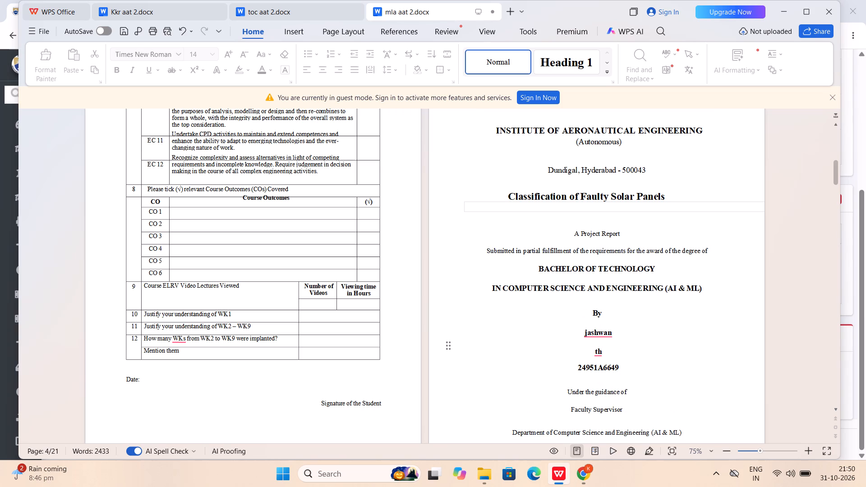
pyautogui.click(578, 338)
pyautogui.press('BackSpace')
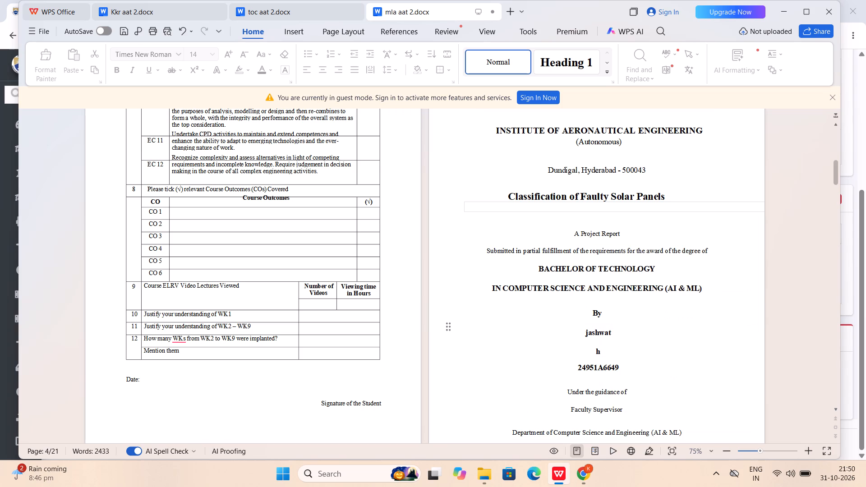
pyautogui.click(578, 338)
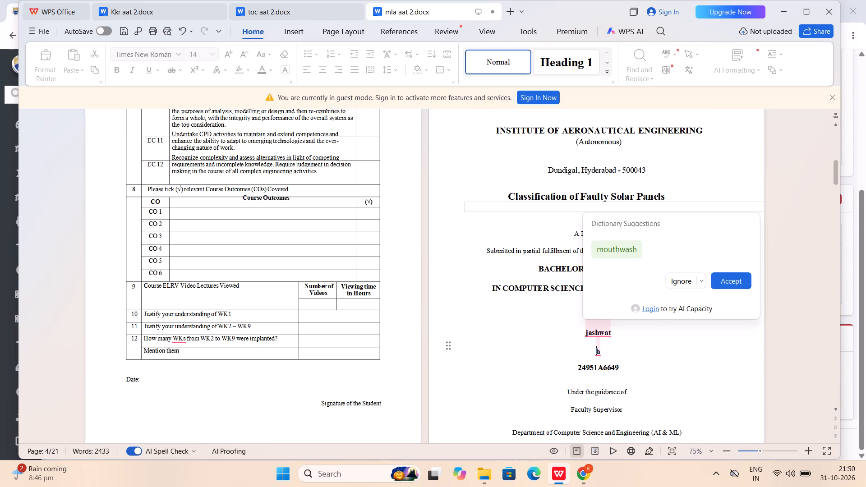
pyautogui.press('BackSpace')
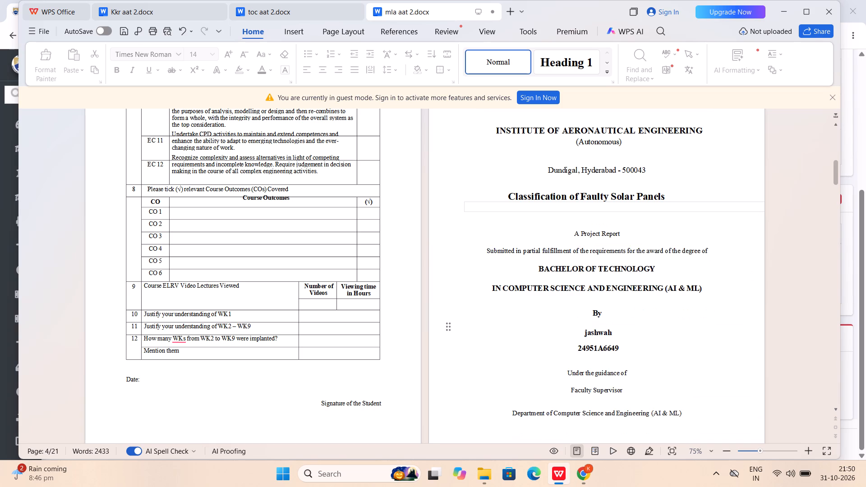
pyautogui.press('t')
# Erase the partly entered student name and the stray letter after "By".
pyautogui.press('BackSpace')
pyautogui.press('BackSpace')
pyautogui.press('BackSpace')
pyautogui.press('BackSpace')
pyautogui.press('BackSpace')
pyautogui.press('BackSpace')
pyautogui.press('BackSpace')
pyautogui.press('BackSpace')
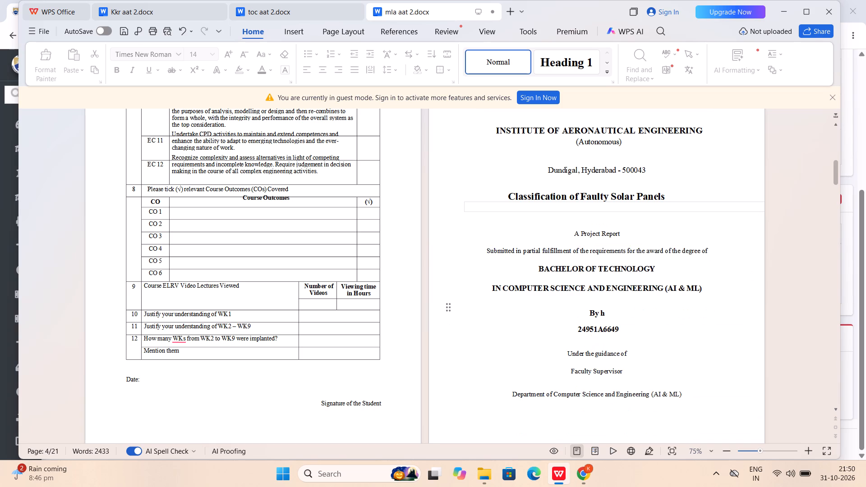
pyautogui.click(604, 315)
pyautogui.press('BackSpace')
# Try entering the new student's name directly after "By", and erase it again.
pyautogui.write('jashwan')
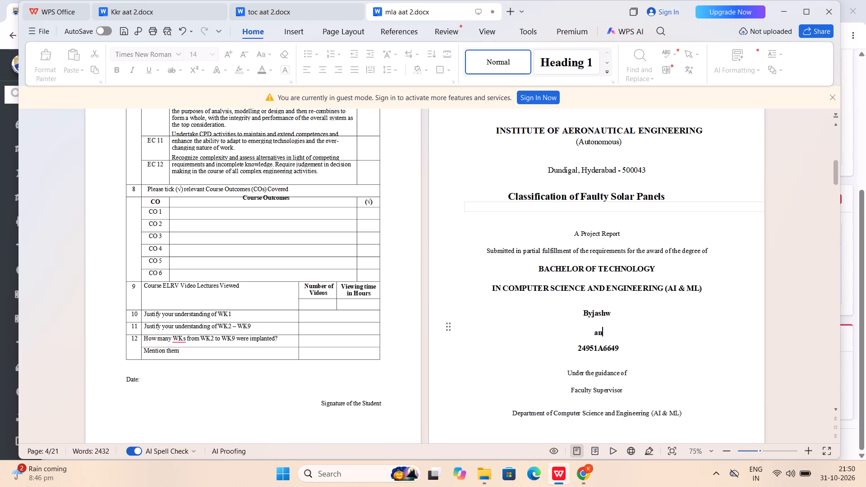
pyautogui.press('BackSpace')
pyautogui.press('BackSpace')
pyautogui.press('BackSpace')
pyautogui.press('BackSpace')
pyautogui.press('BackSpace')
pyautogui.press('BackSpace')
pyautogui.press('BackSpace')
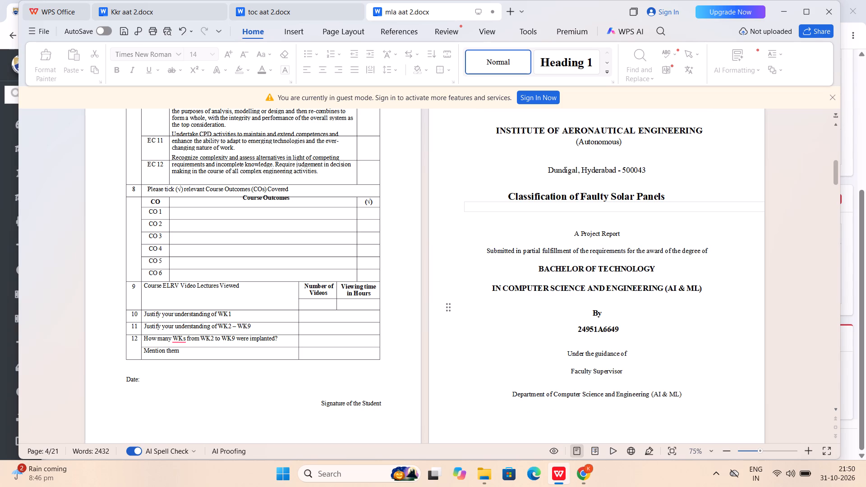
# Add blank lines below "By" on the cover page and enter the new student's first name on the upper one.
pyautogui.press('Return')
pyautogui.click(506, 334)
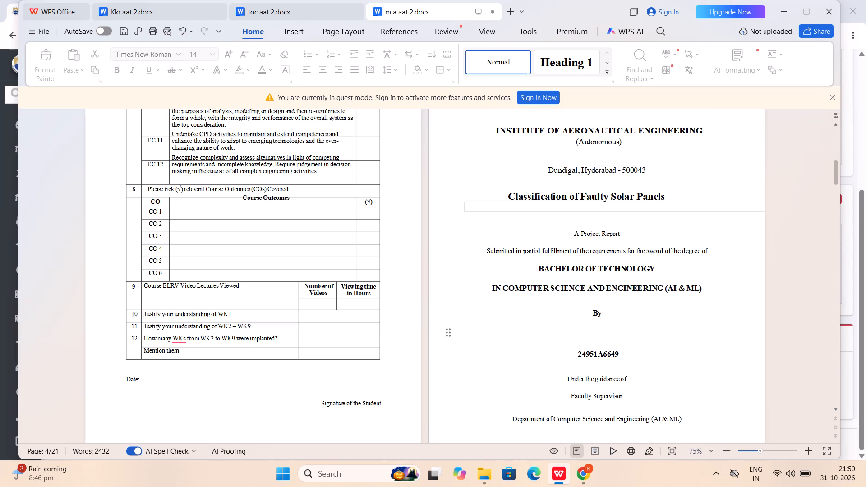
pyautogui.press('Left')
pyautogui.press('Left')
pyautogui.press('Right')
pyautogui.press('Return')
pyautogui.press('Return')
pyautogui.press('BackSpace')
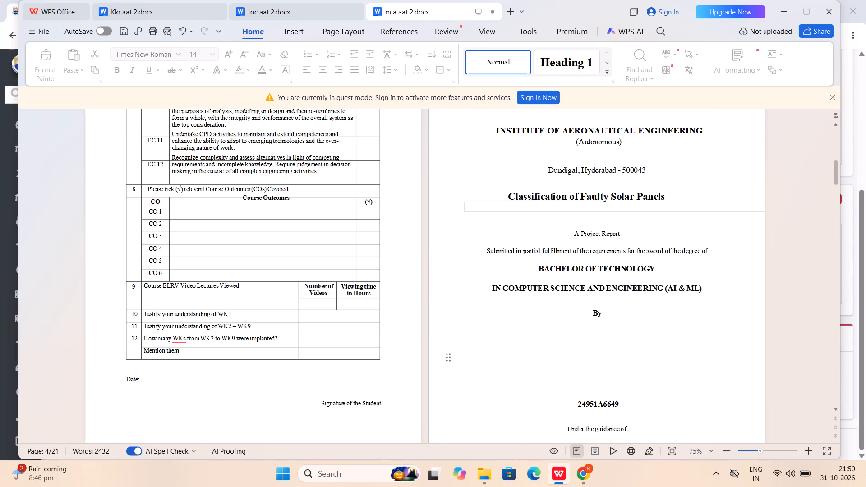
pyautogui.press('BackSpace')
pyautogui.press('BackSpace')
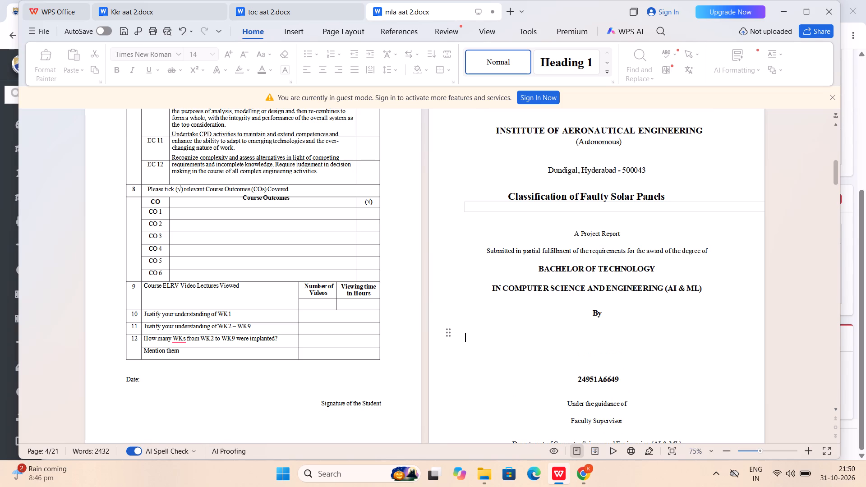
pyautogui.write('jashwanth')
# Indent the student name with leading spaces so that it sits roughly centred beneath "By".
pyautogui.click(465, 338)
pyautogui.press('space')
pyautogui.press('space')
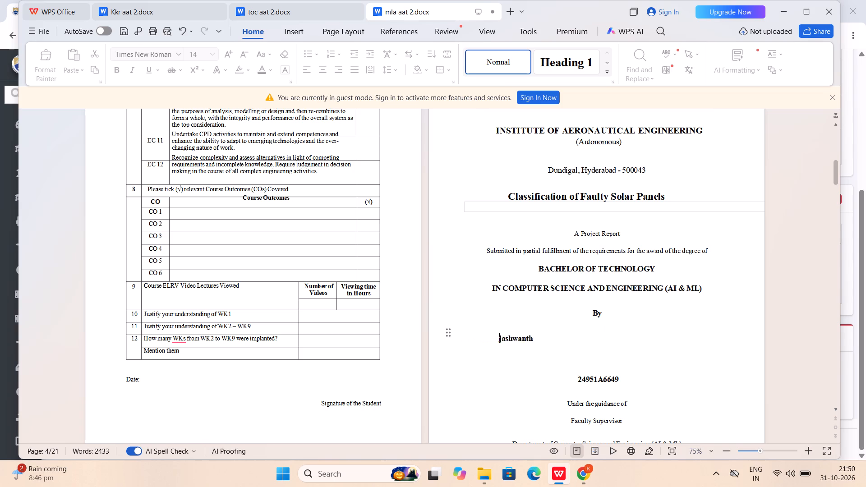
pyautogui.press('space')
pyautogui.press('space')
pyautogui.press('space')
pyautogui.press('space')
pyautogui.press('space')
pyautogui.press('space')
pyautogui.press('space')
pyautogui.press('space')
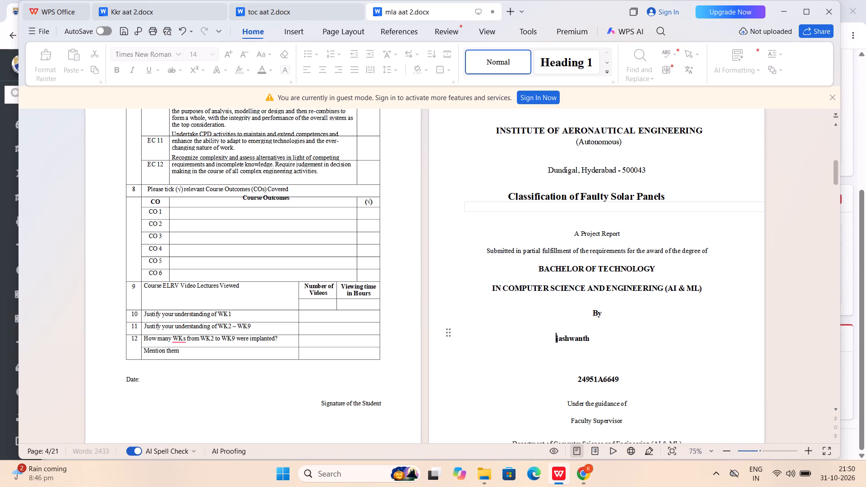
pyautogui.press('space')
pyautogui.press('space')
pyautogui.press('space')
pyautogui.press('space')
pyautogui.press('space')
pyautogui.press('space')
pyautogui.press('space')
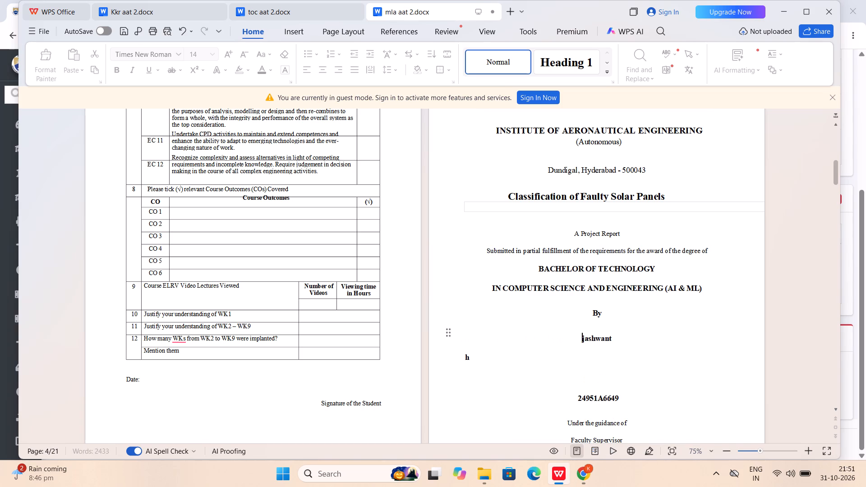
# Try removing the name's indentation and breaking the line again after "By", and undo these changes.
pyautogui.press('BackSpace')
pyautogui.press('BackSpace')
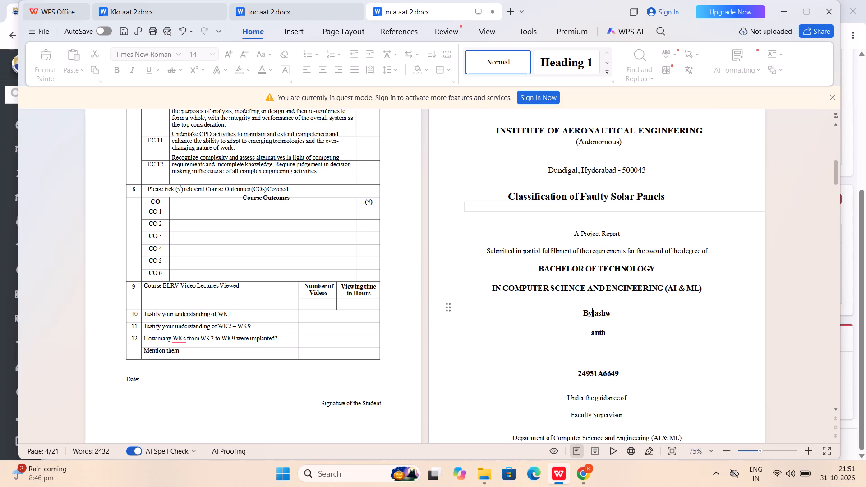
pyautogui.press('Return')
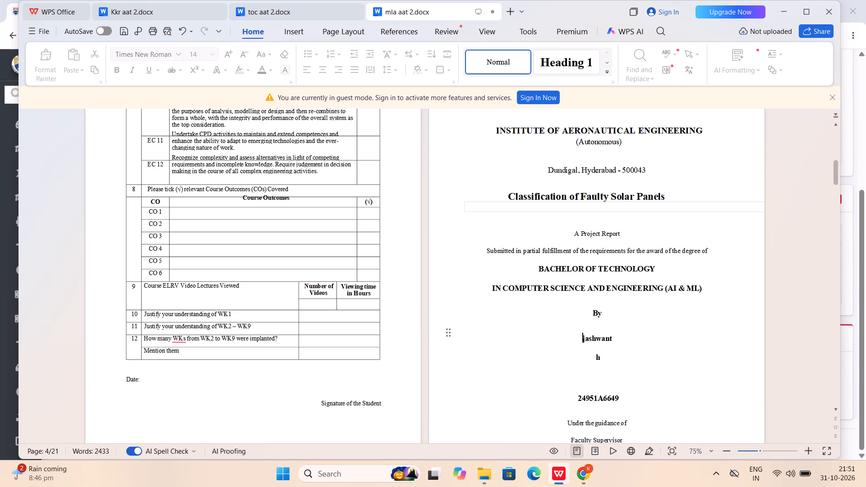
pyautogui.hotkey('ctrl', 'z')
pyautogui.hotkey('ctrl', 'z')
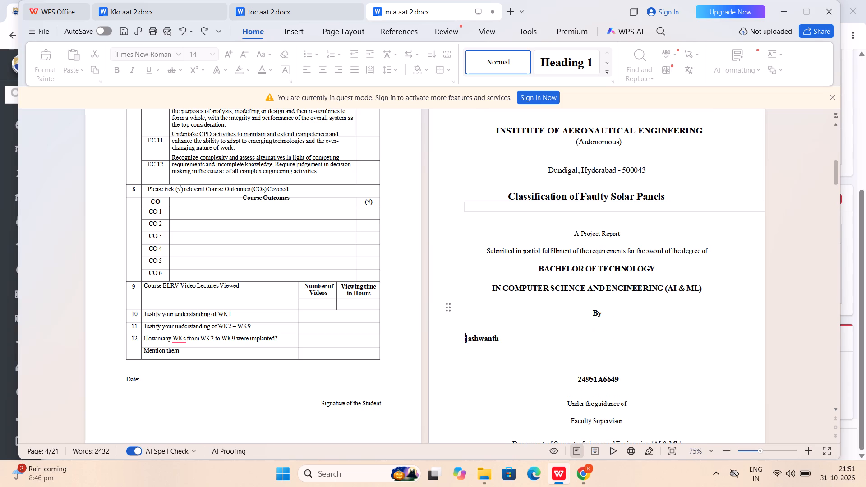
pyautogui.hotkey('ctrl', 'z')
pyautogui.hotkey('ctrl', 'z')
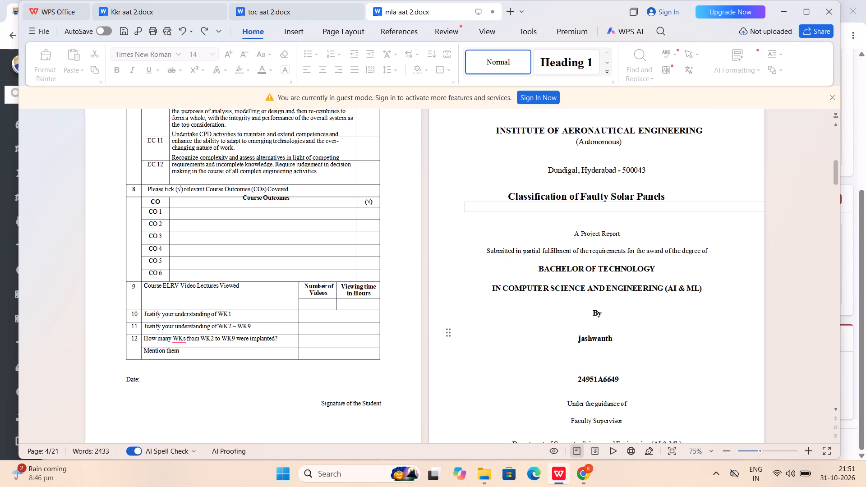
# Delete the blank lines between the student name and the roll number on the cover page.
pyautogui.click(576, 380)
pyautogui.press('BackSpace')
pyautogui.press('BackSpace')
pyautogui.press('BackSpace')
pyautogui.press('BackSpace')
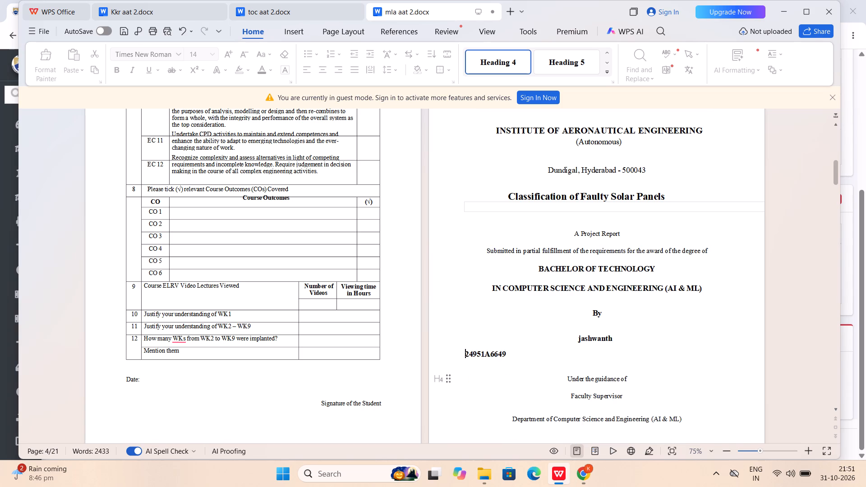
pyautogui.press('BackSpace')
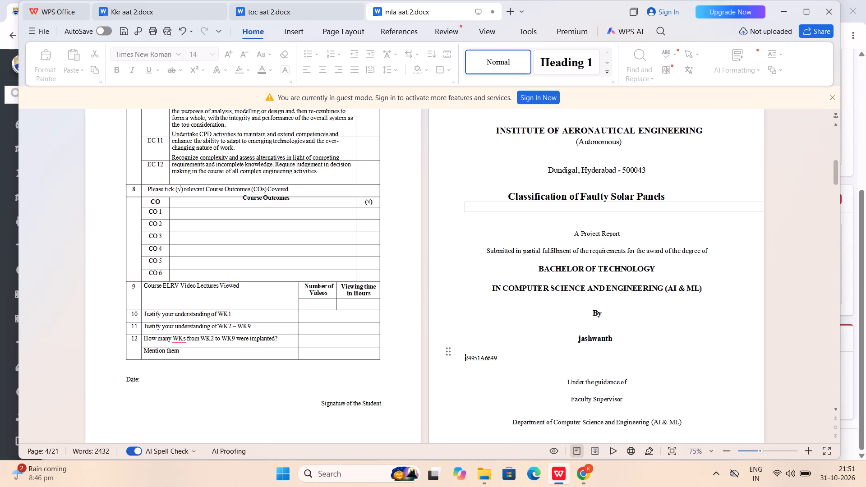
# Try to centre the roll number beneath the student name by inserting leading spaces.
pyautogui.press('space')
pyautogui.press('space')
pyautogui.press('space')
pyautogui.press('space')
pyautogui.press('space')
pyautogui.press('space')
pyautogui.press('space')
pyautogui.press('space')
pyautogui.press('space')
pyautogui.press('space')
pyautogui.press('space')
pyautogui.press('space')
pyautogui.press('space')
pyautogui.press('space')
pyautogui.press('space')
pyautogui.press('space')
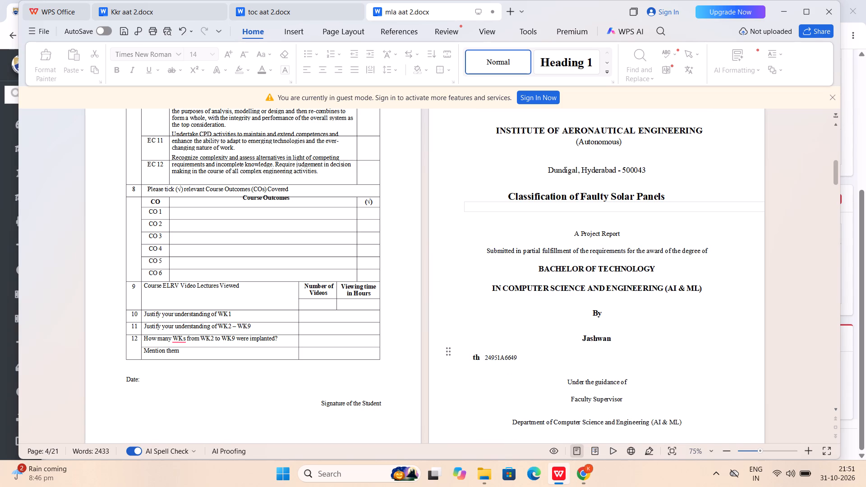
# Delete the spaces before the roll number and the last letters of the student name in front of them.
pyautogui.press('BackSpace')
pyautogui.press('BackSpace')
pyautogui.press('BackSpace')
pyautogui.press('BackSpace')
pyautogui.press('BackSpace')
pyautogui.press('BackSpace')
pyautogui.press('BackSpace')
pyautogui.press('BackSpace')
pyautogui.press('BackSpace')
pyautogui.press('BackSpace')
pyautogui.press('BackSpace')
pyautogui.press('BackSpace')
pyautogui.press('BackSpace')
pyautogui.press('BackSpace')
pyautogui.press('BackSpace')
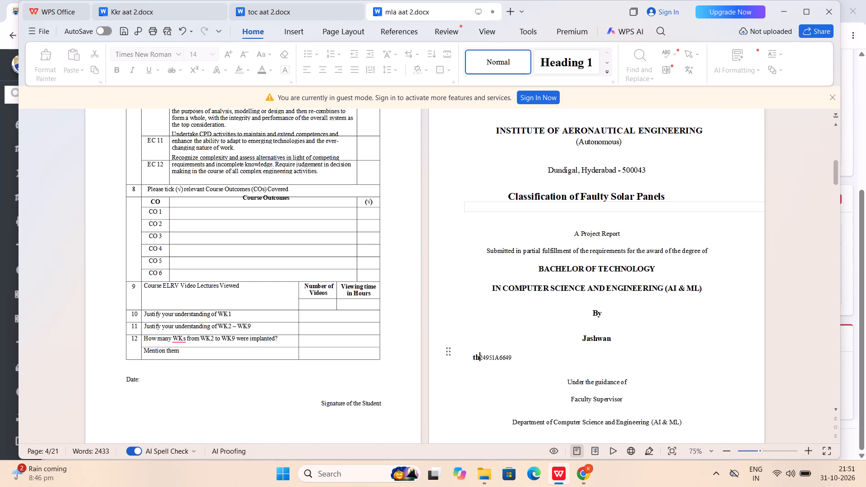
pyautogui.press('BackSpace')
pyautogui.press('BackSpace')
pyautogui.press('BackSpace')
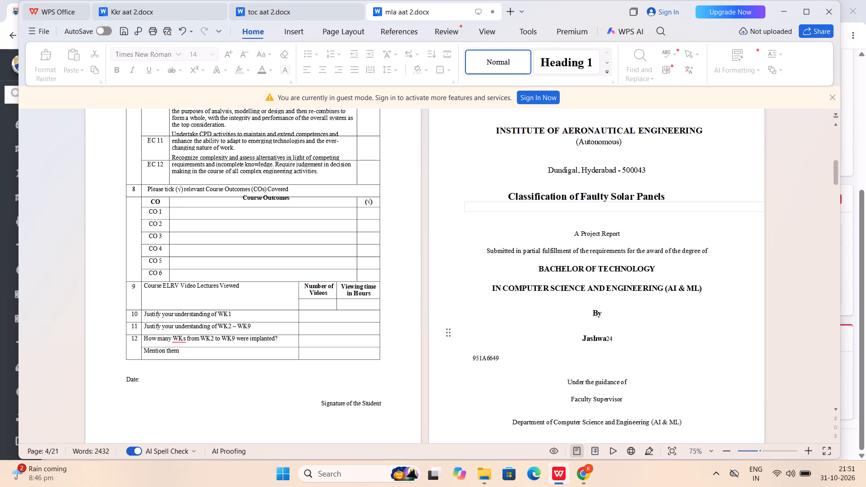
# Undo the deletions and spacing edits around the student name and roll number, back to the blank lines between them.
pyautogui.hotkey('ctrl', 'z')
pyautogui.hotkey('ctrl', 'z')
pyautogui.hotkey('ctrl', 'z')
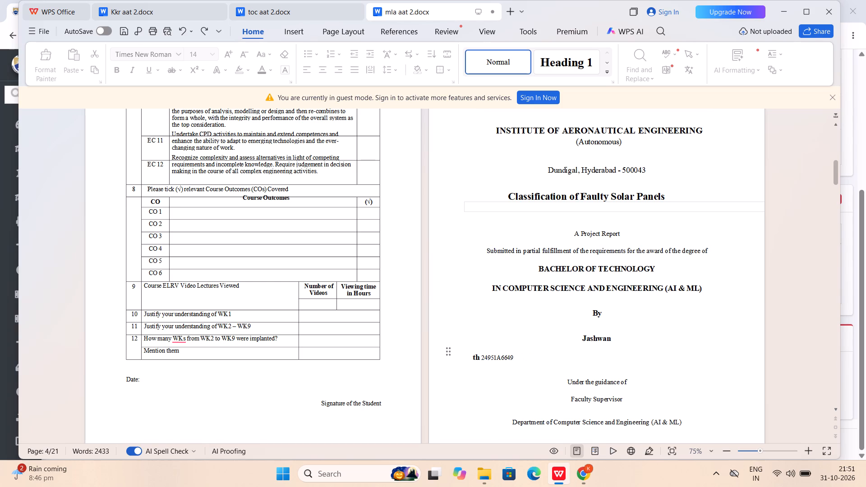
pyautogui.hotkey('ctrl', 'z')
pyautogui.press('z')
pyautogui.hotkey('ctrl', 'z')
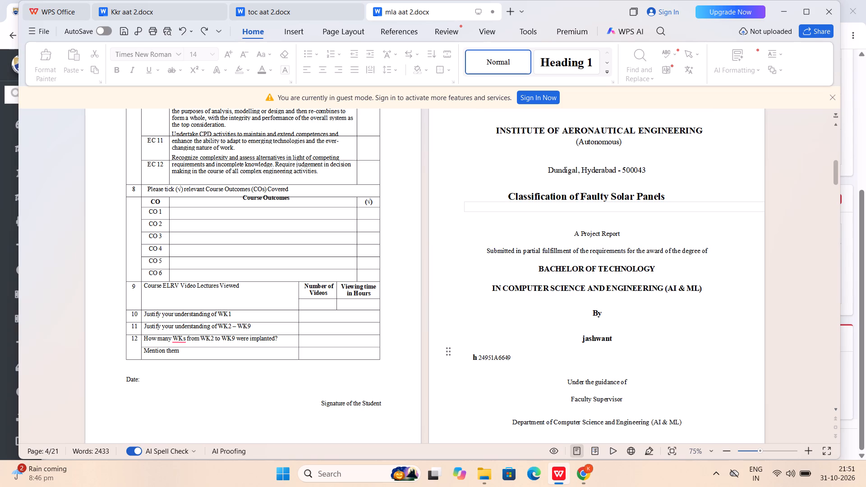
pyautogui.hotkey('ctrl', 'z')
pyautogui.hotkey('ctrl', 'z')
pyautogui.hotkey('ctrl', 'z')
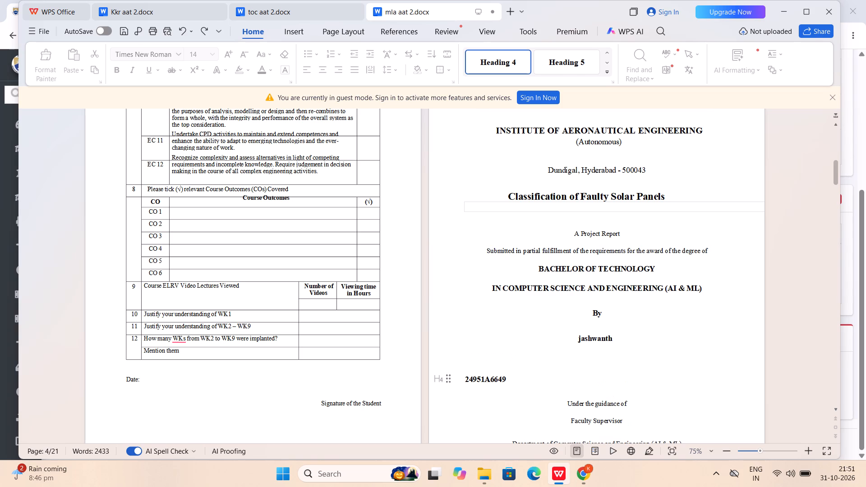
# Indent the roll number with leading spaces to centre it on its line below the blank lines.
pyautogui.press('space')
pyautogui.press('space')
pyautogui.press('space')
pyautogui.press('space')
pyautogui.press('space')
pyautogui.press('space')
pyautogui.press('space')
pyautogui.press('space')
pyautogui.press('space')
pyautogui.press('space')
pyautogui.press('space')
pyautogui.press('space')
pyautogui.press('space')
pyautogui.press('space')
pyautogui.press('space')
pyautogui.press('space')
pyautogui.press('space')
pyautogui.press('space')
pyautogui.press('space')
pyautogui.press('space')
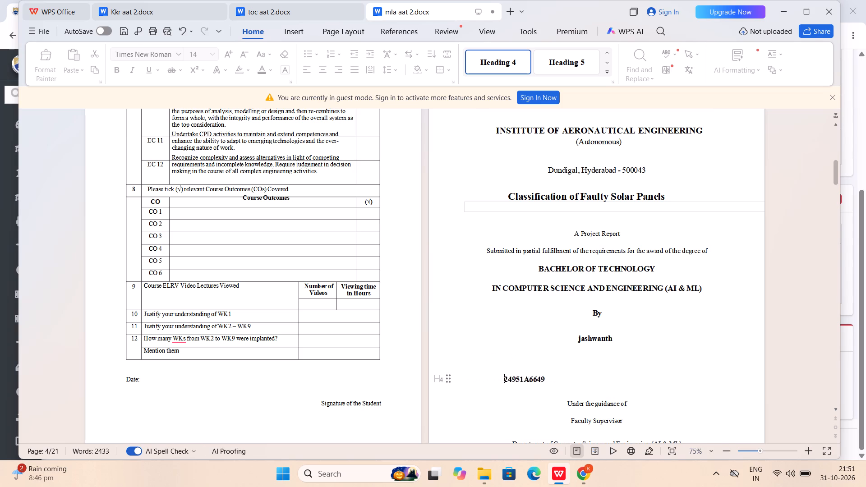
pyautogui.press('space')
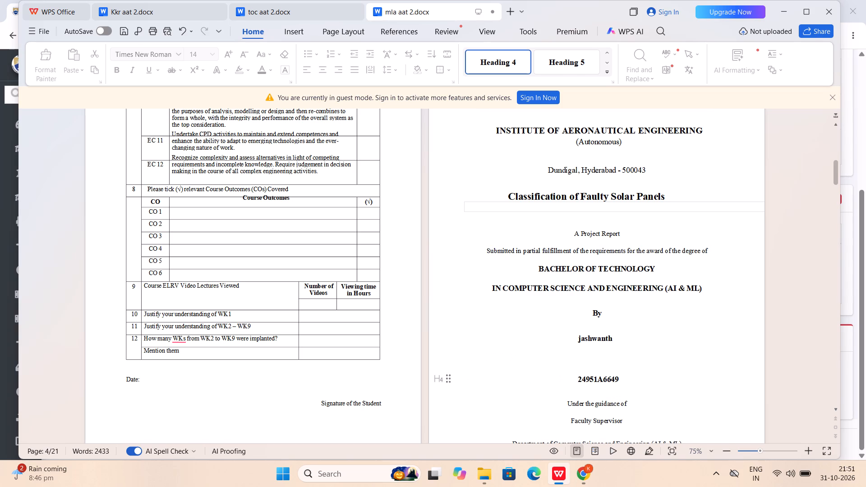
# Delete the spaces before the roll number and the blank lines separating it from the student name.
pyautogui.click(580, 370)
pyautogui.press('Left')
pyautogui.press('BackSpace')
pyautogui.press('BackSpace')
pyautogui.press('BackSpace')
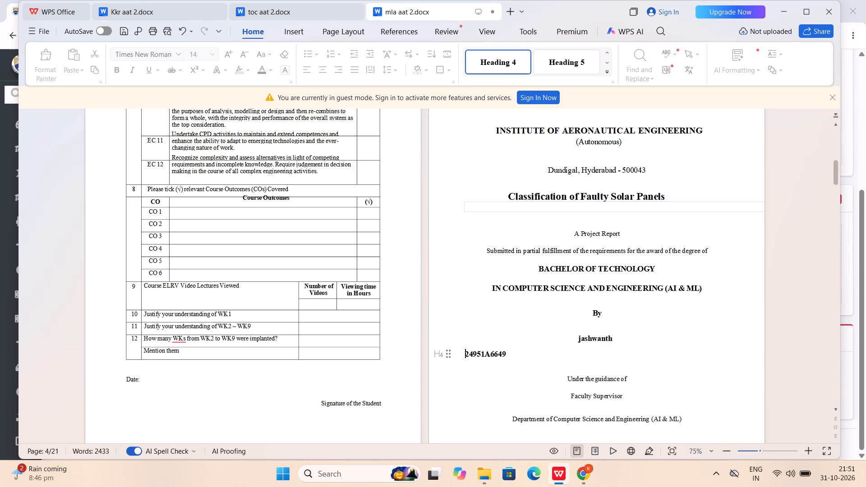
# Centre the roll number directly beneath the student name on the cover page using leading spaces.
pyautogui.press('space')
pyautogui.press('space')
pyautogui.press('space')
pyautogui.press('space')
pyautogui.press('space')
pyautogui.press('space')
pyautogui.press('space')
pyautogui.press('space')
pyautogui.press('space')
pyautogui.press('space')
pyautogui.press('space')
pyautogui.press('space')
pyautogui.press('space')
pyautogui.press('space')
pyautogui.press('space')
pyautogui.press('space')
pyautogui.press('space')
pyautogui.press('space')
pyautogui.press('space')
pyautogui.press('space')
pyautogui.press('space')
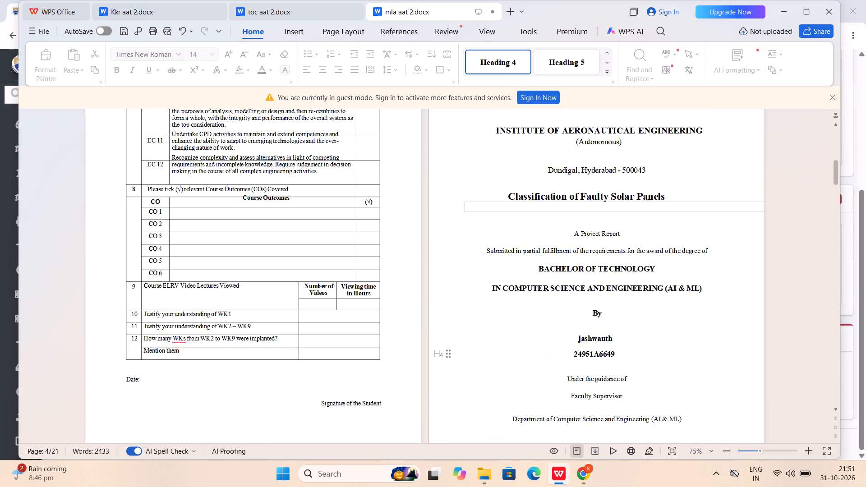
pyautogui.press('space')
# Delete the old title LARGE-SCALE RETAIL SALES PREDICTION from between the quotation marks in the certificate paragraph.
pyautogui.scroll(-5, 564, 404)
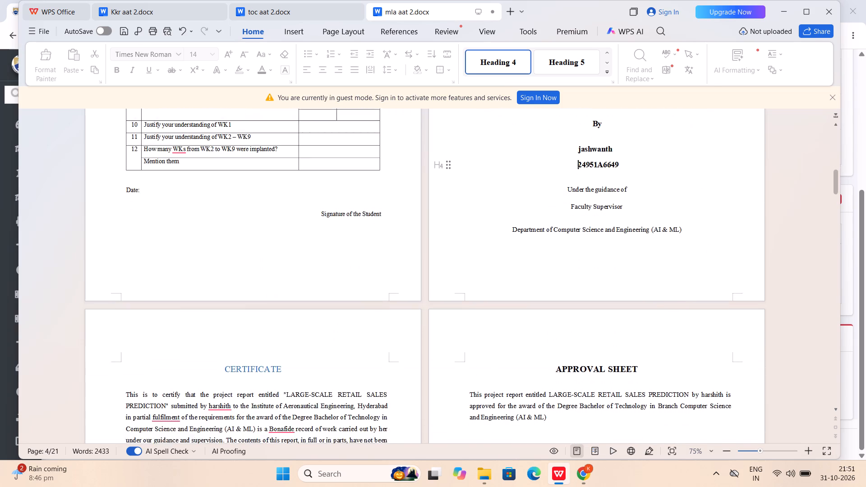
pyautogui.scroll(-4, 564, 404)
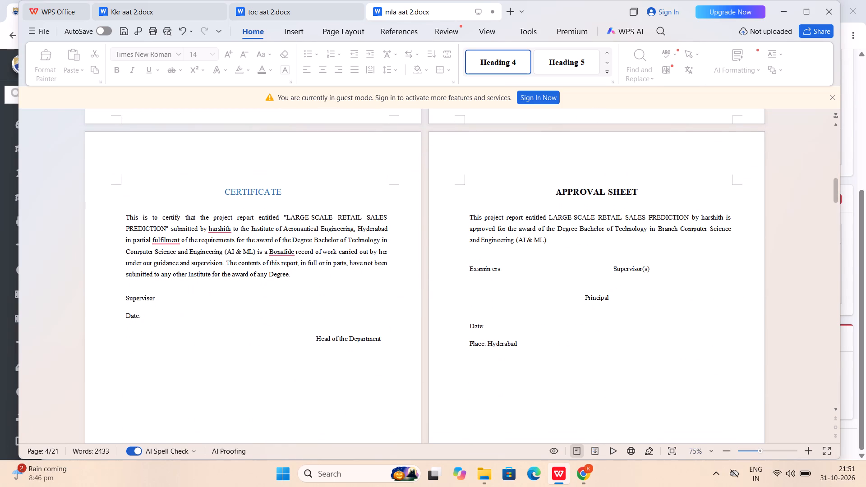
pyautogui.moveTo(299, 221); pyautogui.dragTo(324, 221)
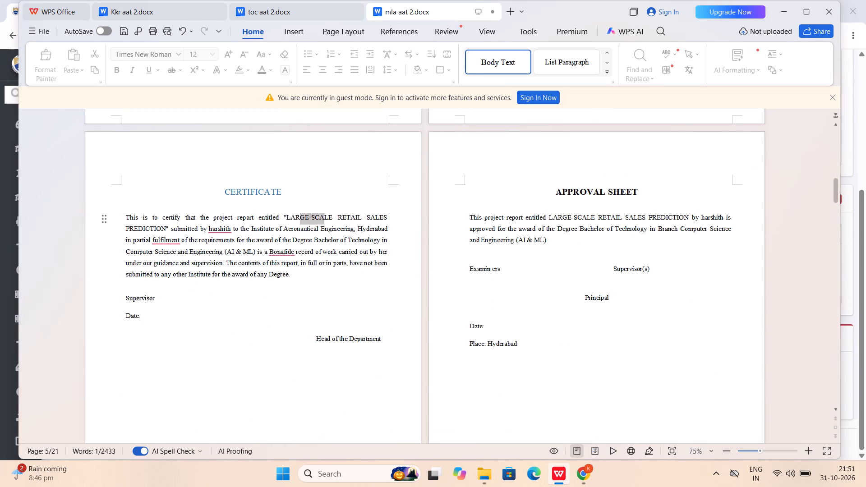
pyautogui.moveTo(324, 221); pyautogui.dragTo(376, 219)
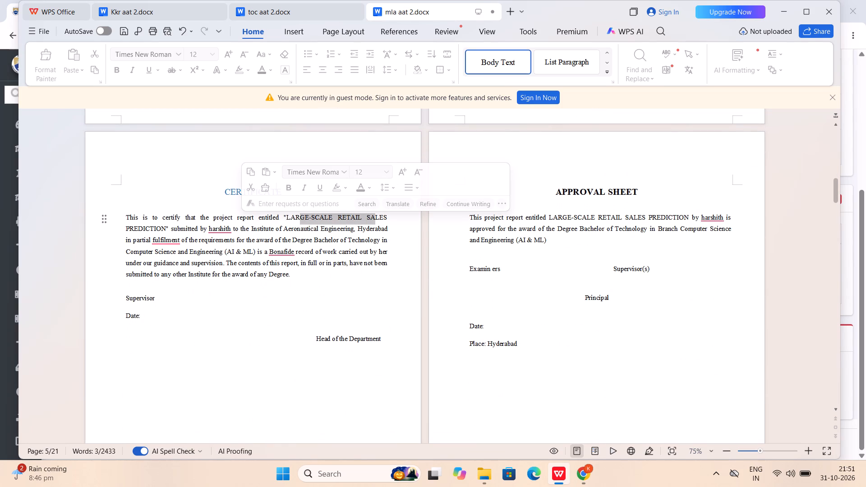
pyautogui.click(285, 217)
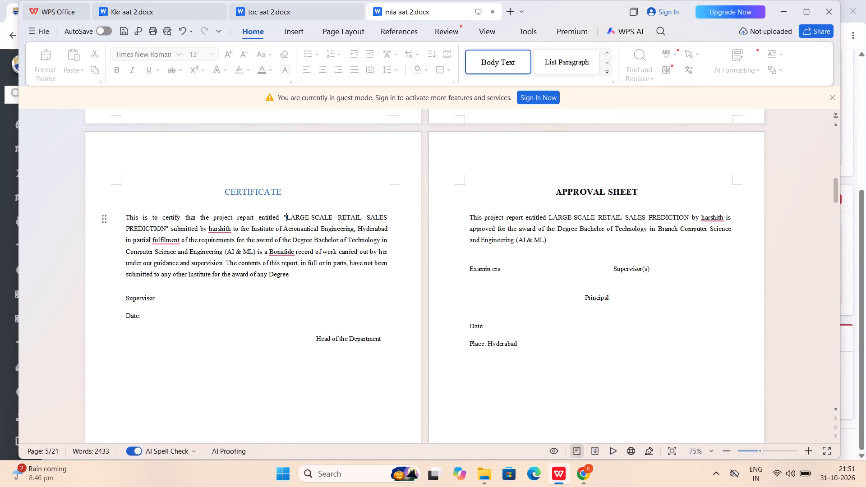
pyautogui.moveTo(285, 217); pyautogui.dragTo(377, 219)
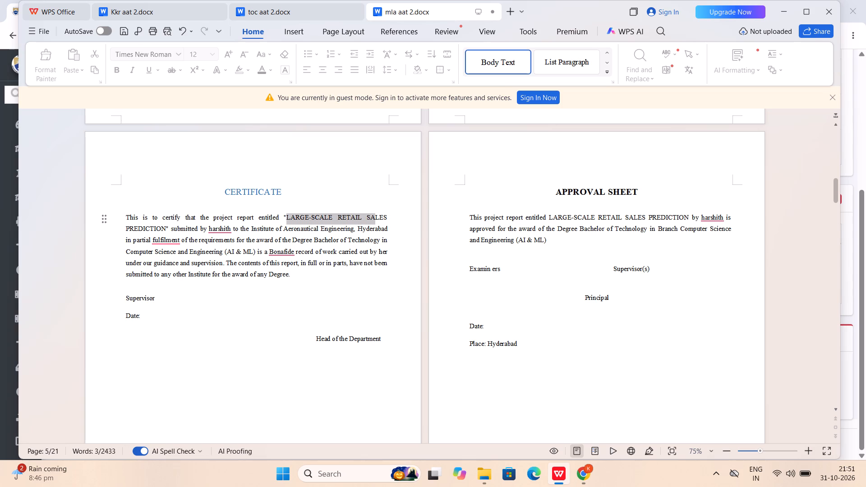
pyautogui.moveTo(377, 219); pyautogui.dragTo(249, 244)
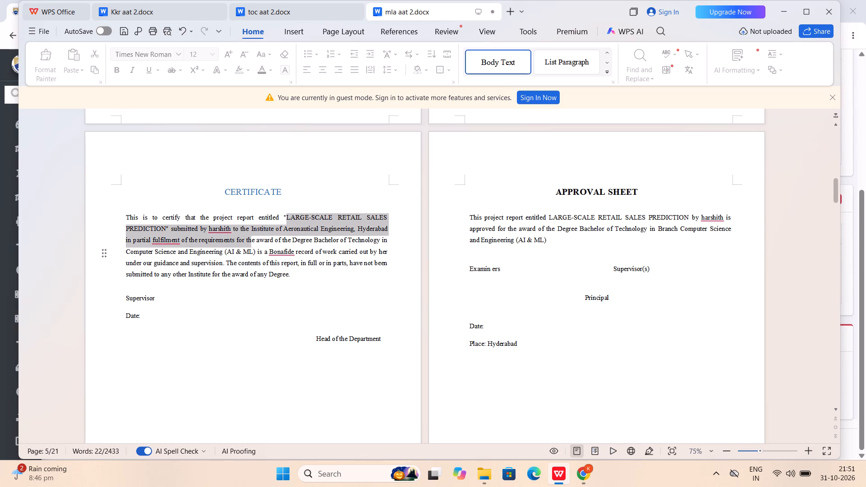
pyautogui.moveTo(249, 244); pyautogui.dragTo(164, 231)
pyautogui.press('BackSpace')
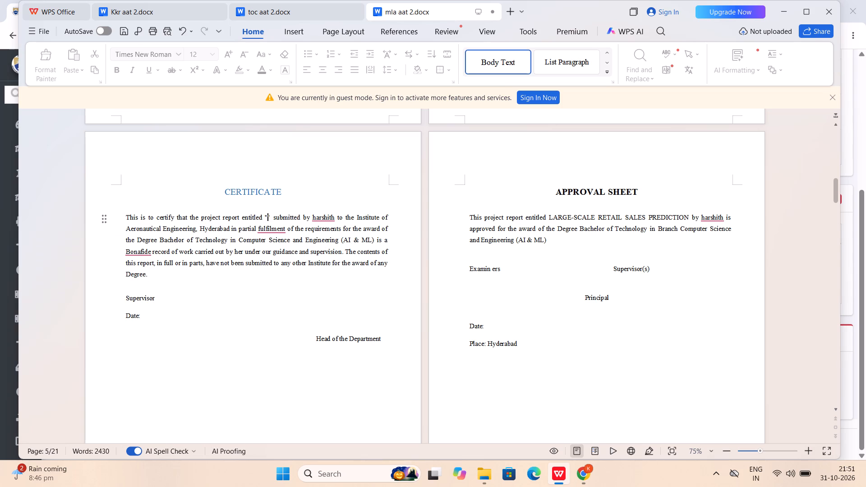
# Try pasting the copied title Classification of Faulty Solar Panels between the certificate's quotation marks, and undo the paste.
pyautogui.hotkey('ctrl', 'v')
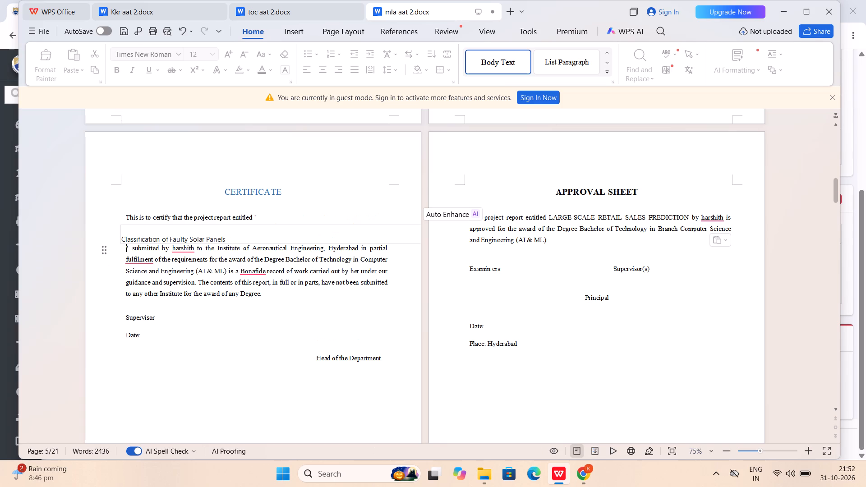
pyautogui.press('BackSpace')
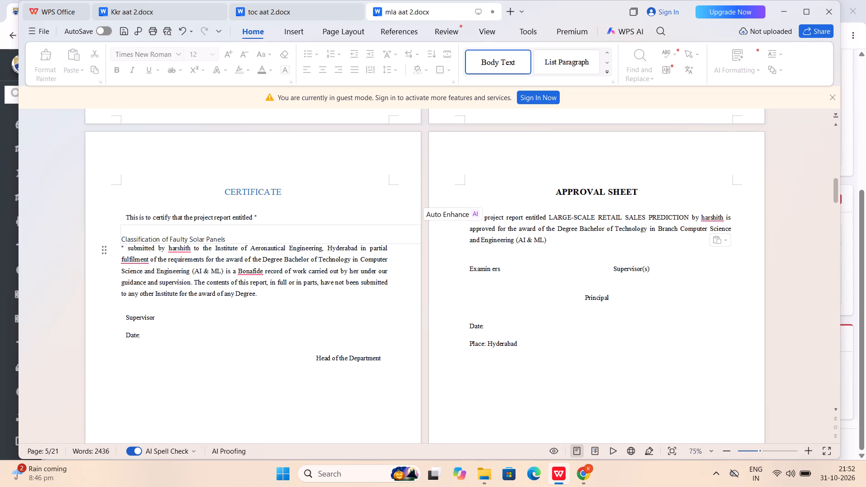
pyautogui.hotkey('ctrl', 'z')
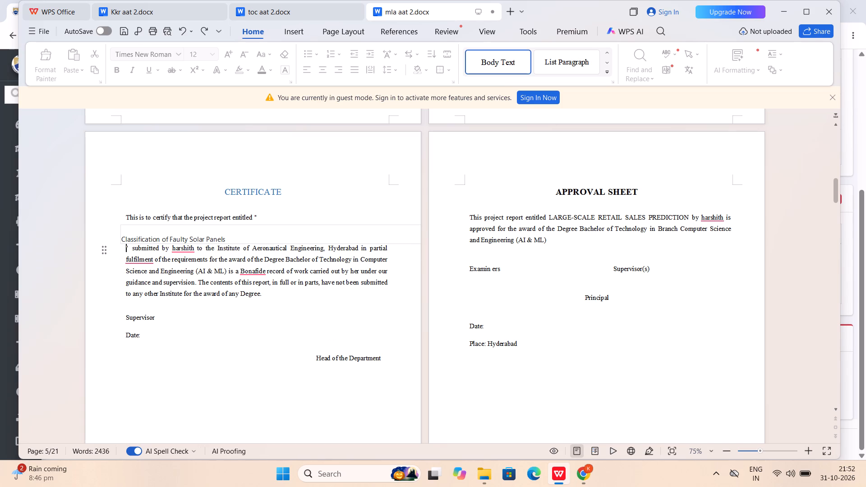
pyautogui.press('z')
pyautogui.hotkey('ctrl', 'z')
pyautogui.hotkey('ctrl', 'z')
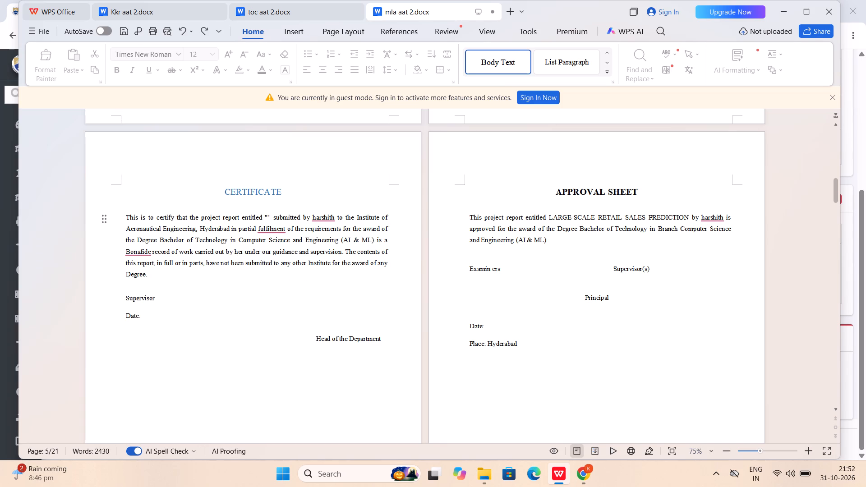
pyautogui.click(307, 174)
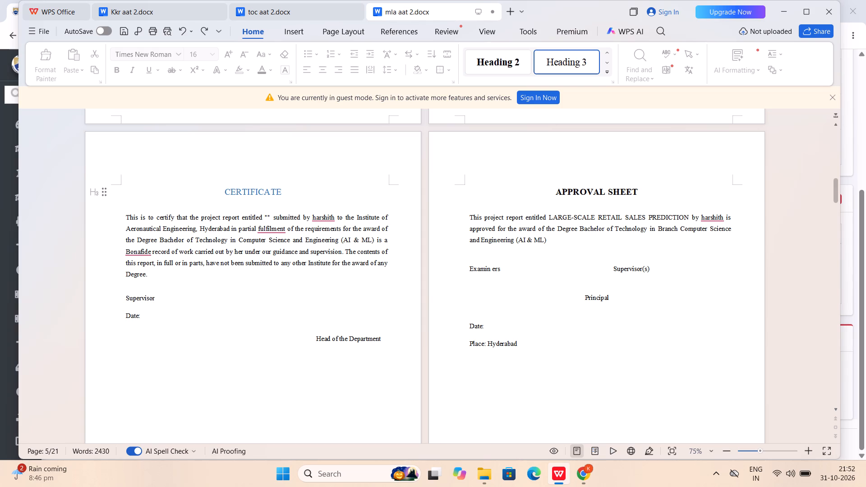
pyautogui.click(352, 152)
# Replace the student name after "submitted by" in the certificate paragraph with the new student's name.
pyautogui.click(322, 216)
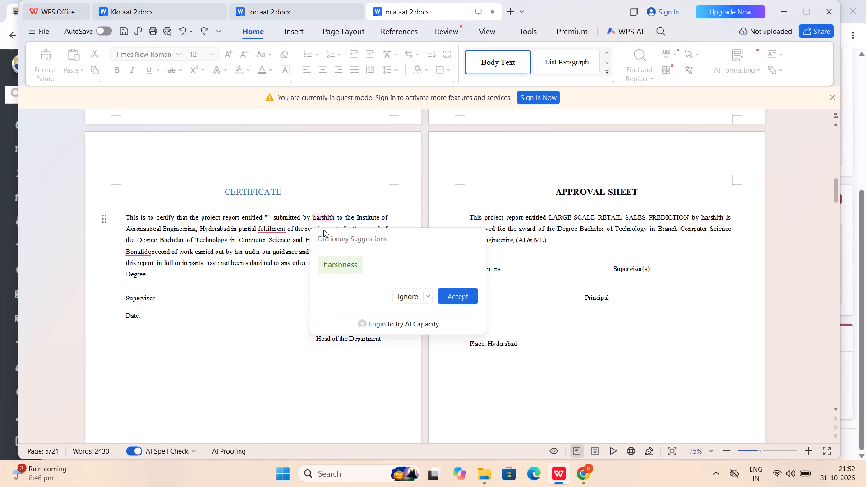
pyautogui.press('BackSpace')
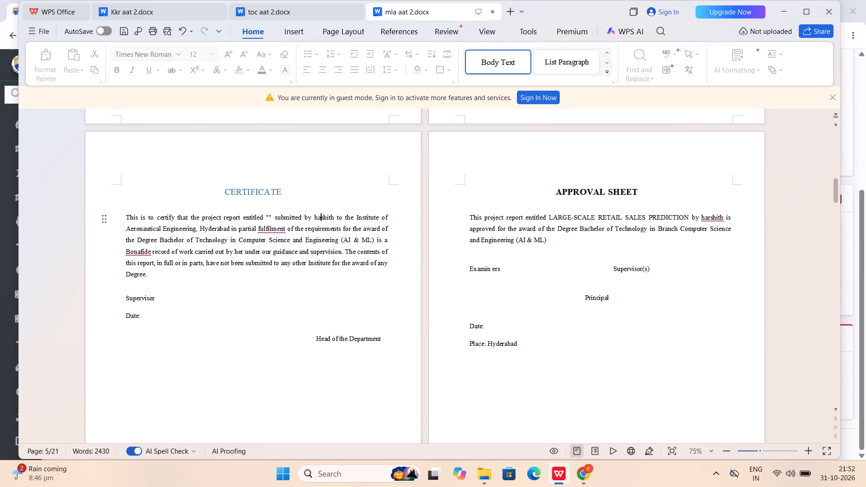
pyautogui.press('Right')
pyautogui.press('Right')
pyautogui.press('Right')
pyautogui.press('Right')
pyautogui.press('Right')
pyautogui.press('BackSpace')
pyautogui.press('BackSpace')
pyautogui.press('BackSpace')
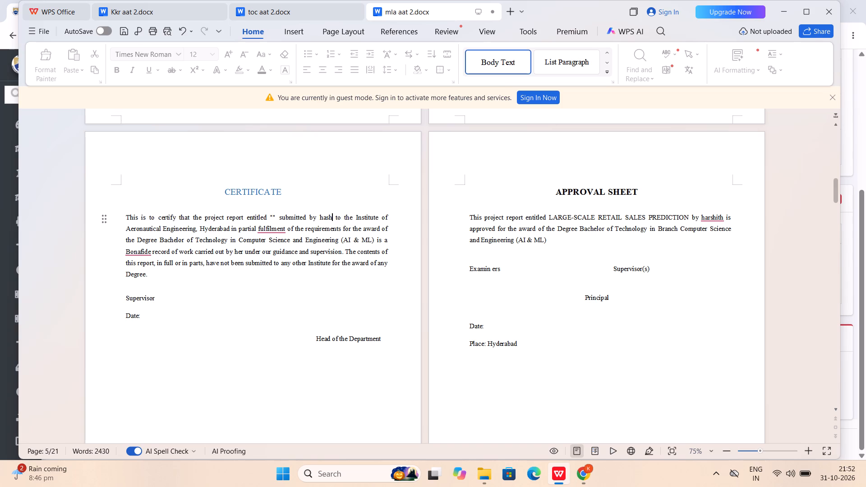
pyautogui.press('BackSpace')
pyautogui.press('BackSpace')
pyautogui.press('BackSpace')
pyautogui.press('BackSpace')
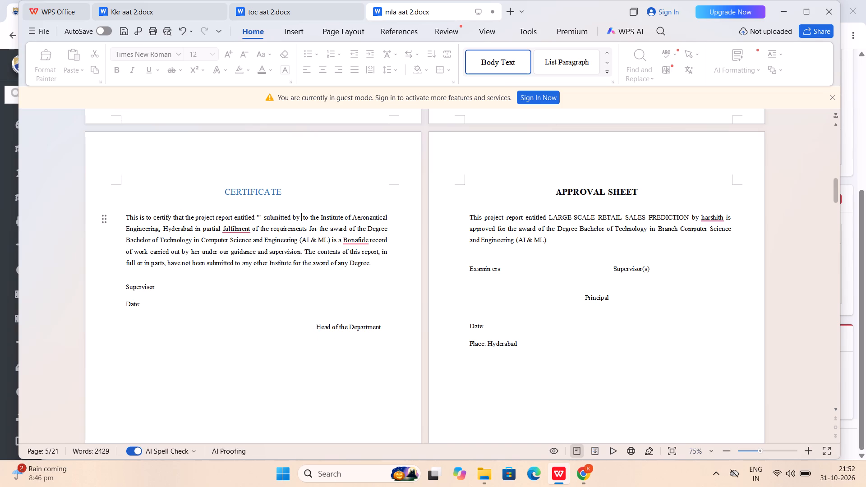
pyautogui.write('jashwa')
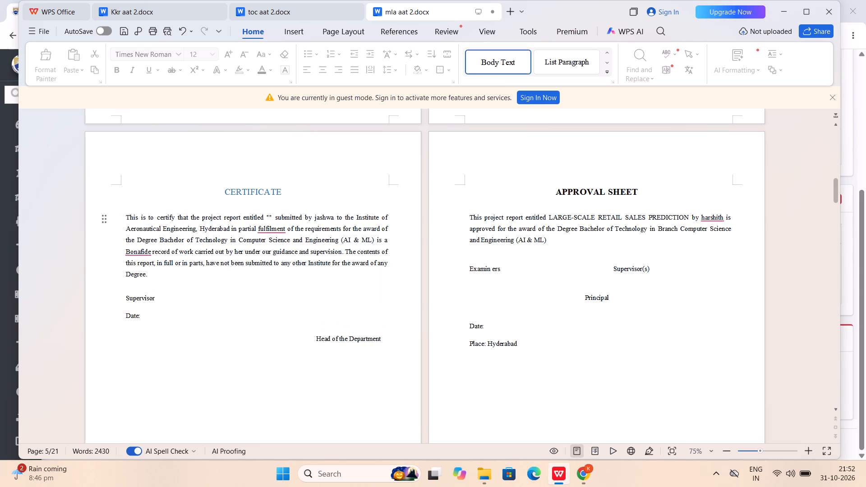
pyautogui.write('nth')
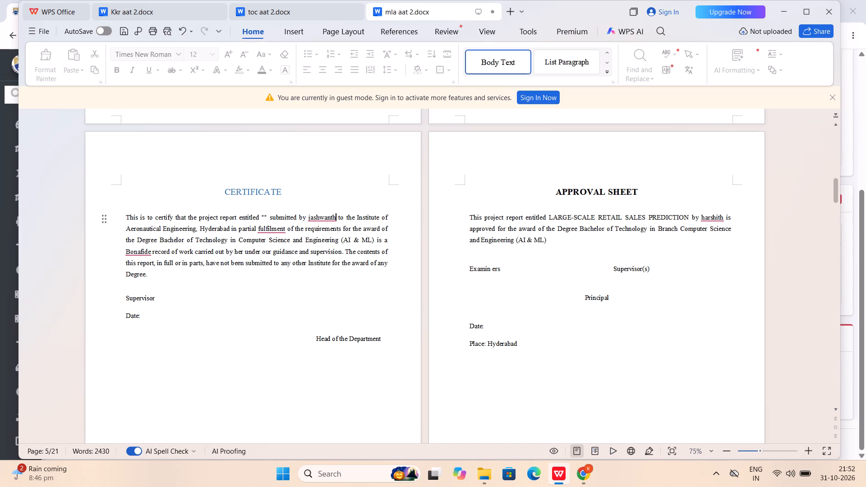
# Paste the title Classification of Faulty Solar Panels between the quotation marks in the certificate paragraph.
pyautogui.click(262, 216)
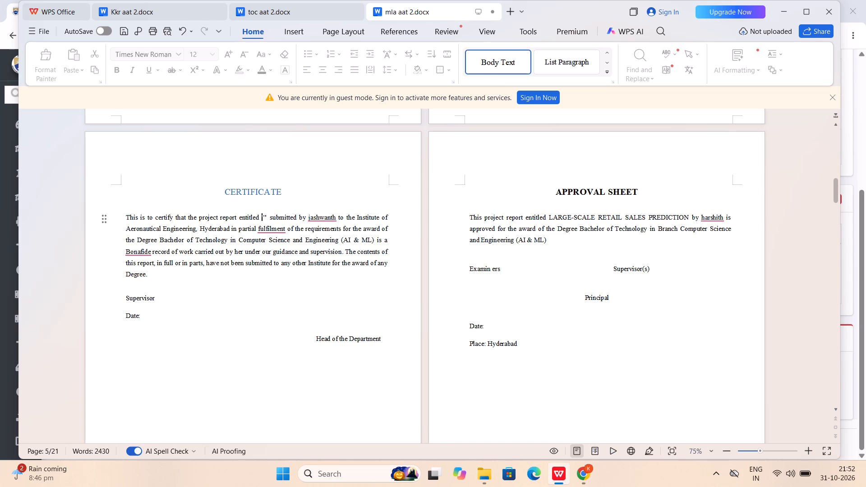
pyautogui.click(263, 217)
pyautogui.click(263, 217)
pyautogui.press('Right')
pyautogui.hotkey('ctrl', 'v')
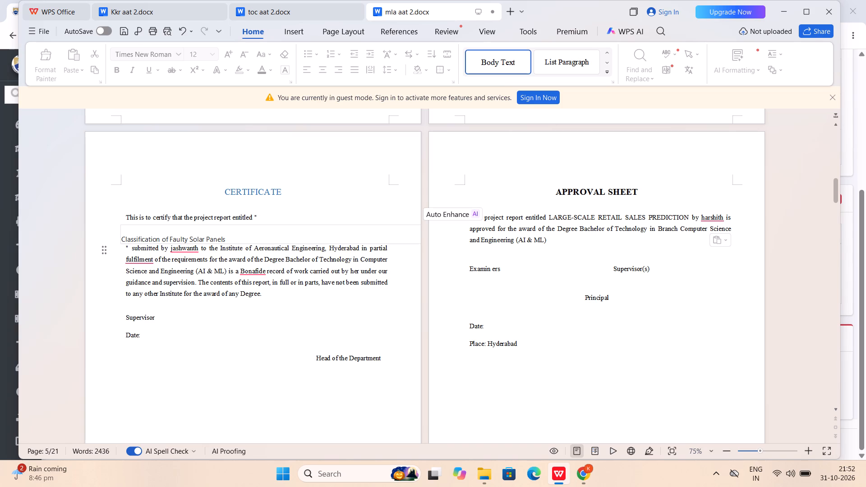
# Try to join the "submitted by" text to the pasted title by deleting backwards from its start.
pyautogui.press('BackSpace')
pyautogui.press('BackSpace')
pyautogui.press('BackSpace')
pyautogui.press('BackSpace')
pyautogui.press('BackSpace')
pyautogui.press('BackSpace')
pyautogui.press('BackSpace')
pyautogui.press('BackSpace')
pyautogui.press('BackSpace')
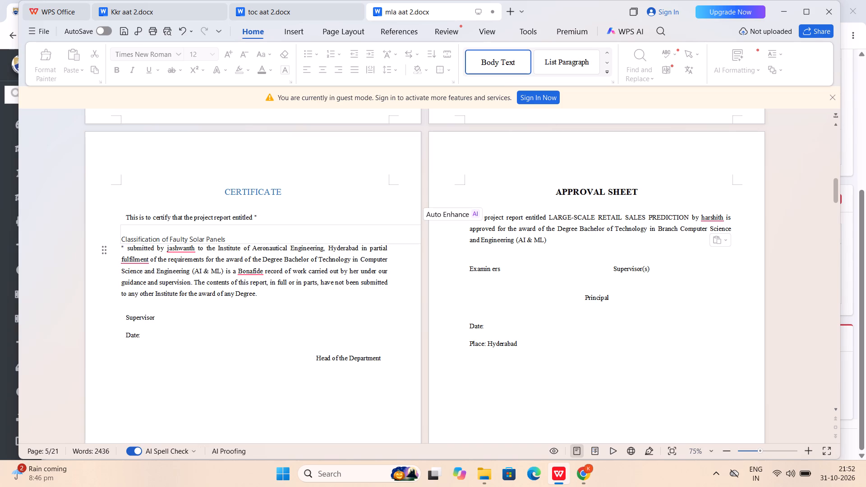
# Apply the Normal style to the certificate paragraph that follows the pasted title.
pyautogui.click(526, 66)
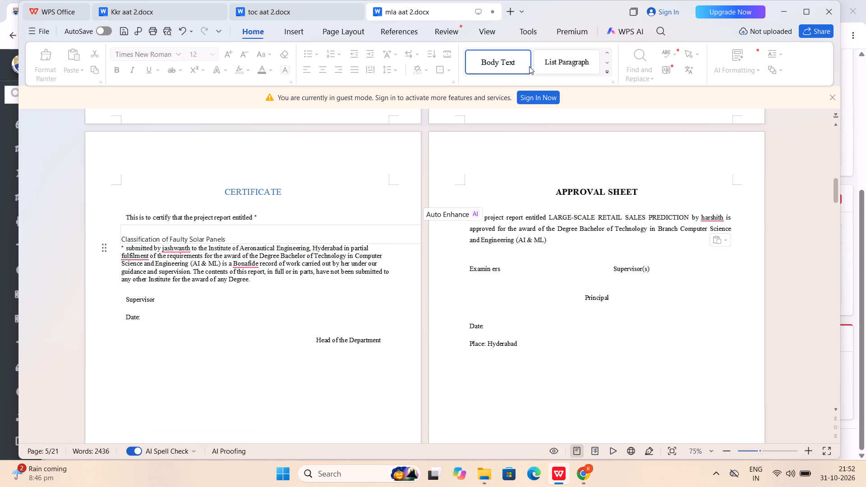
pyautogui.click(523, 66)
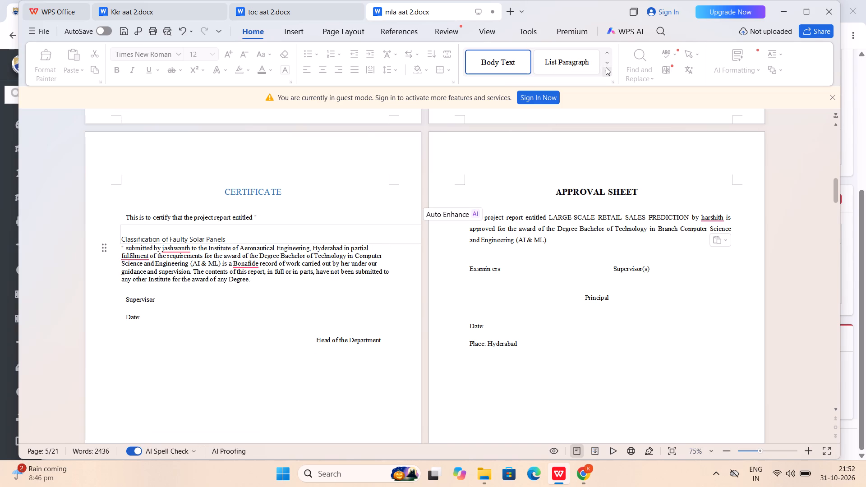
pyautogui.click(606, 67)
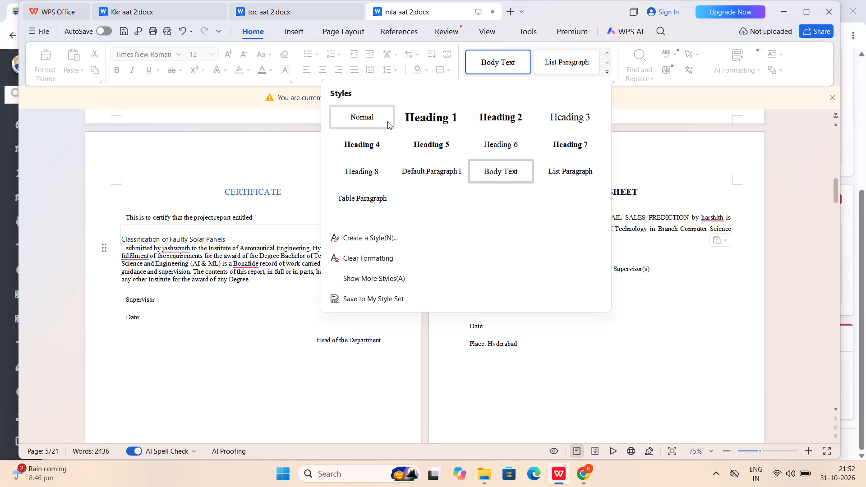
pyautogui.click(387, 121)
# Delete the pasted title Classification of Faulty Solar Panels from its separate line in the certificate.
pyautogui.click(237, 238)
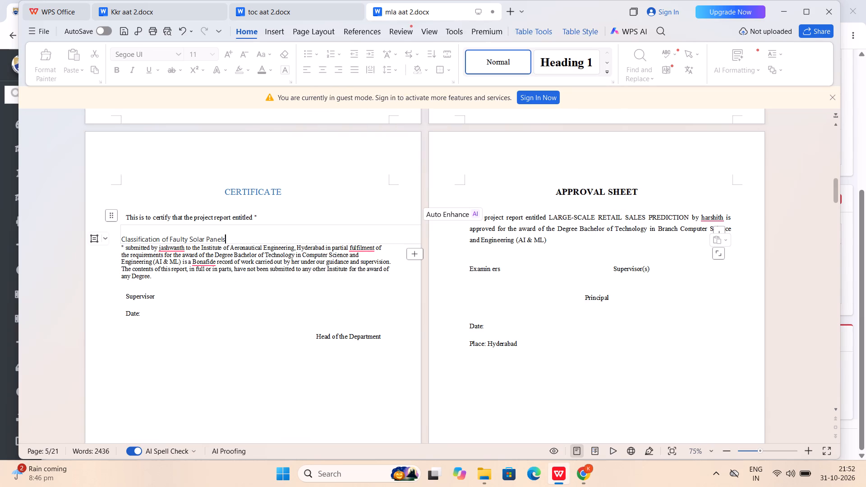
pyautogui.press('BackSpace')
pyautogui.press('BackSpace')
pyautogui.press('BackSpace')
pyautogui.press('BackSpace')
pyautogui.press('BackSpace')
pyautogui.press('BackSpace')
pyautogui.press('BackSpace')
pyautogui.press('BackSpace')
pyautogui.press('BackSpace')
pyautogui.press('BackSpace')
pyautogui.press('BackSpace')
pyautogui.press('BackSpace')
pyautogui.press('BackSpace')
pyautogui.press('BackSpace')
pyautogui.press('BackSpace')
pyautogui.press('BackSpace')
pyautogui.press('BackSpace')
pyautogui.press('BackSpace')
pyautogui.press('BackSpace')
pyautogui.press('BackSpace')
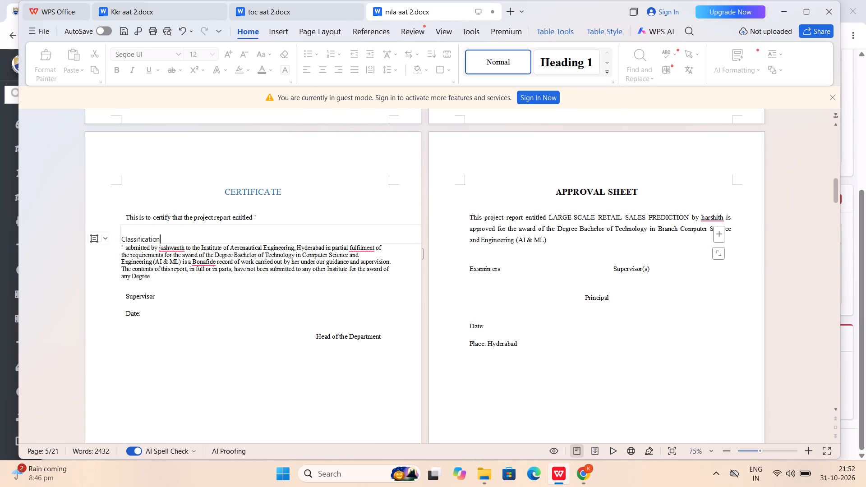
pyautogui.press('BackSpace')
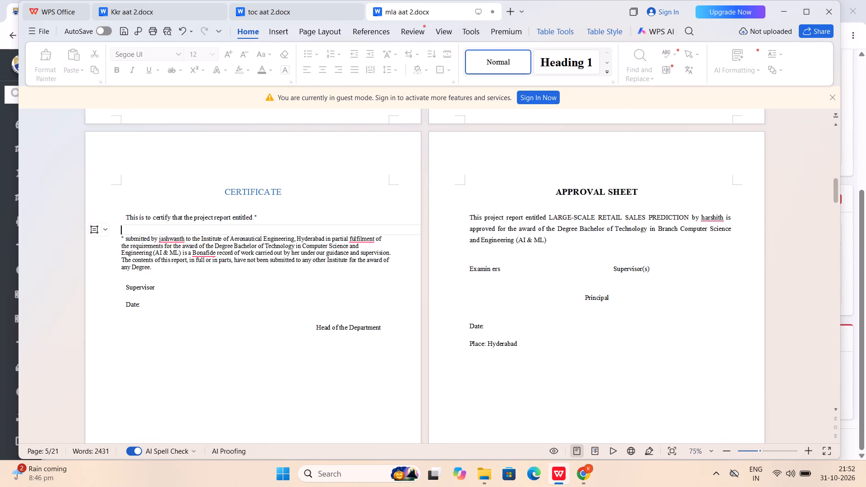
# Undo the recent certificate edits back to the single Body Text paragraph with empty quotation marks, before the title was pasted.
pyautogui.hotkey('ctrl', 'z')
pyautogui.hotkey('ctrl', 'z')
pyautogui.hotkey('ctrl', 'z')
pyautogui.hotkey('ctrl', 'z')
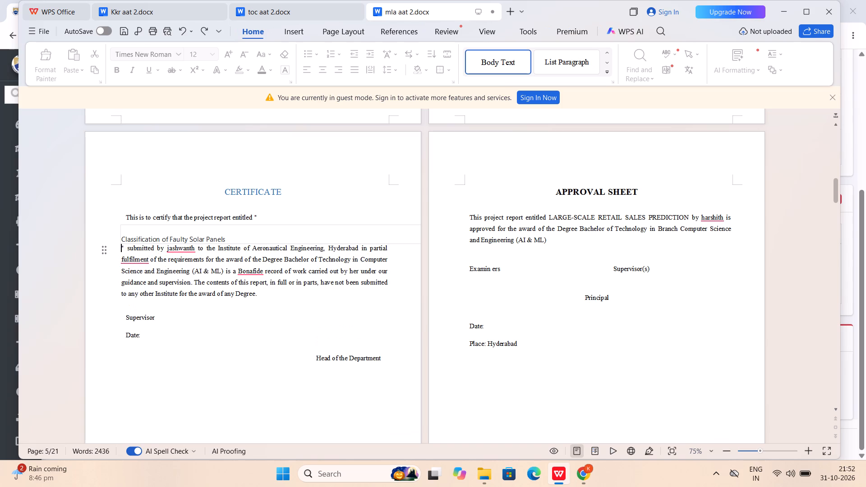
pyautogui.hotkey('ctrl', 'z')
pyautogui.hotkey('ctrl', 'z')
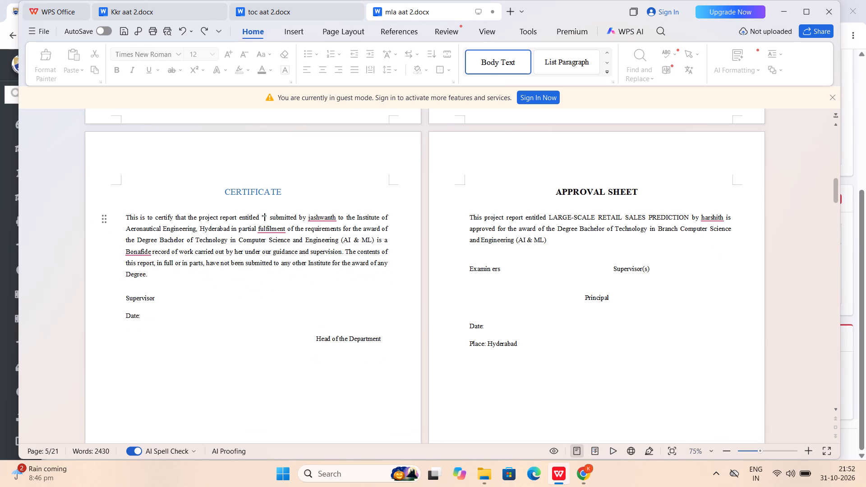
# Apply the Normal style to the certificate paragraph.
pyautogui.click(608, 68)
pyautogui.click(388, 118)
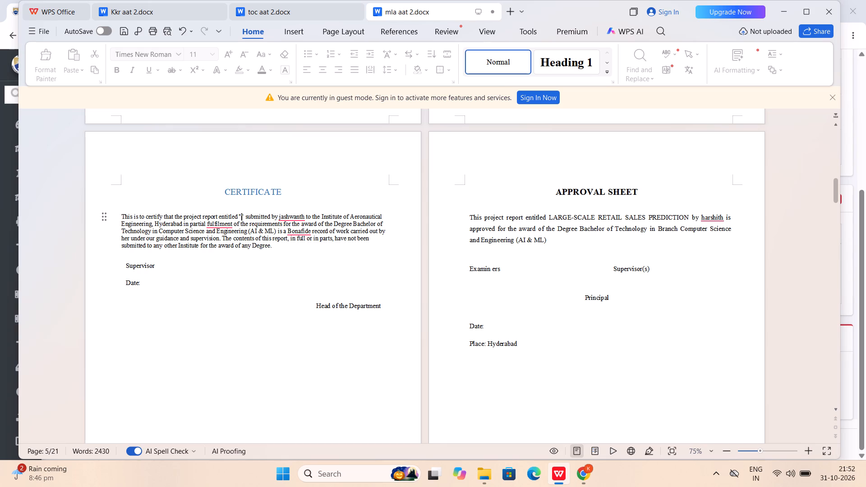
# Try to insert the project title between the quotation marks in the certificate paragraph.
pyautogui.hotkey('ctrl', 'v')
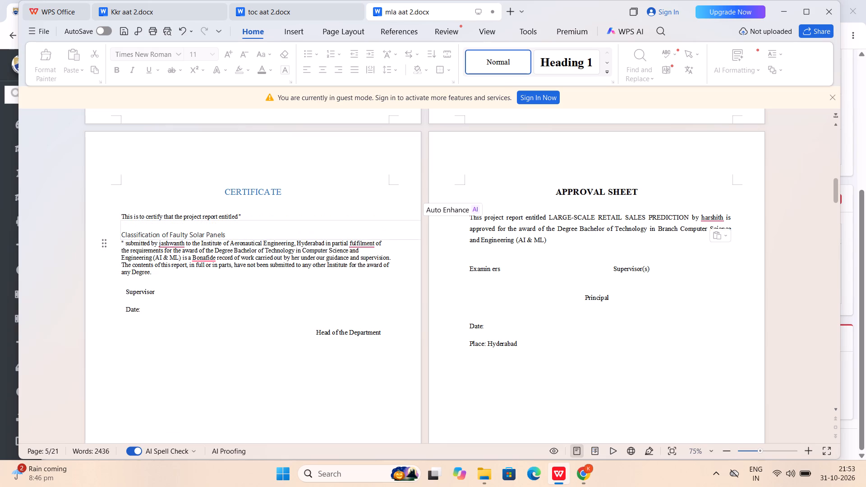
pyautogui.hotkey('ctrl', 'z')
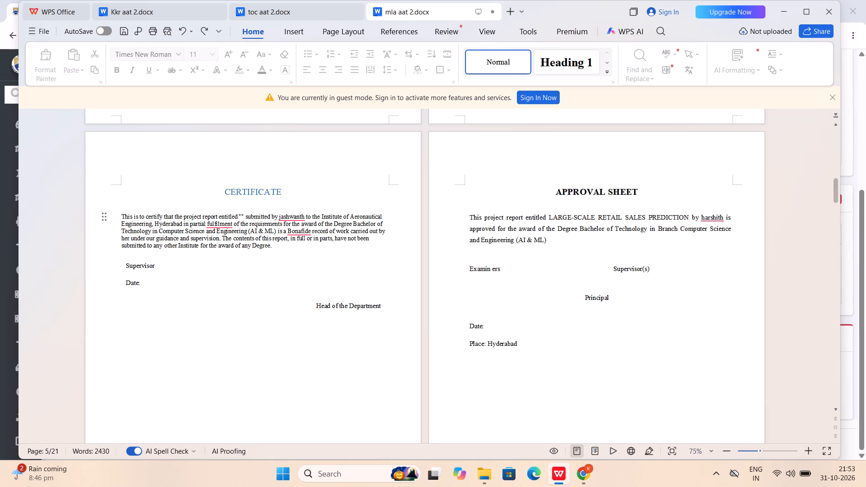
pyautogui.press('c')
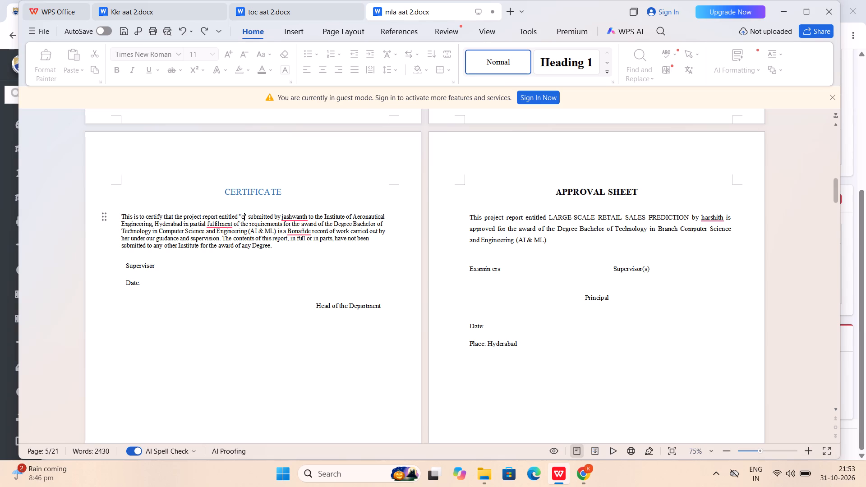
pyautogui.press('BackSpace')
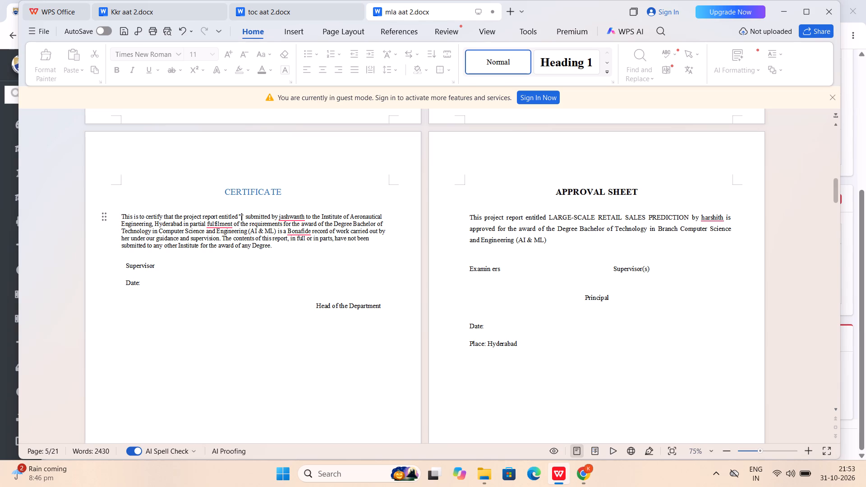
# Copy the title Classification of Faulty Solar Panels from the cover page and paste it between the certificate paragraph's quotation marks.
pyautogui.scroll(2, 422, 248)
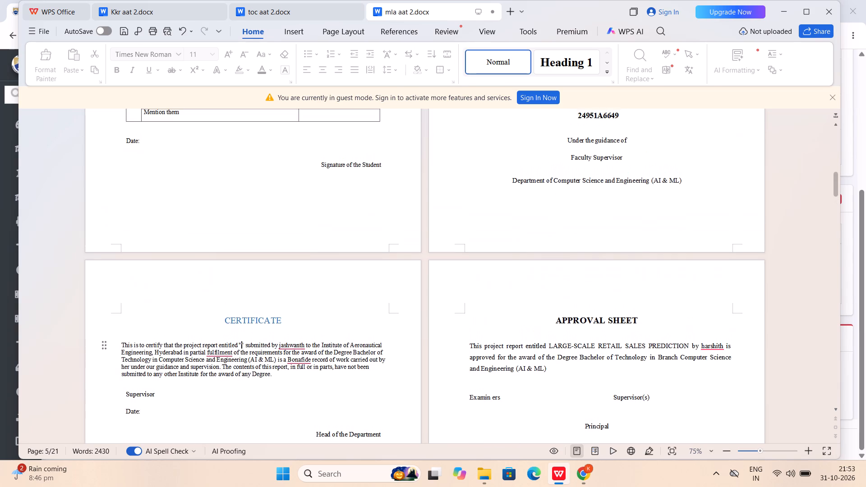
pyautogui.scroll(4, 529, 162)
pyautogui.moveTo(505, 147); pyautogui.dragTo(518, 147)
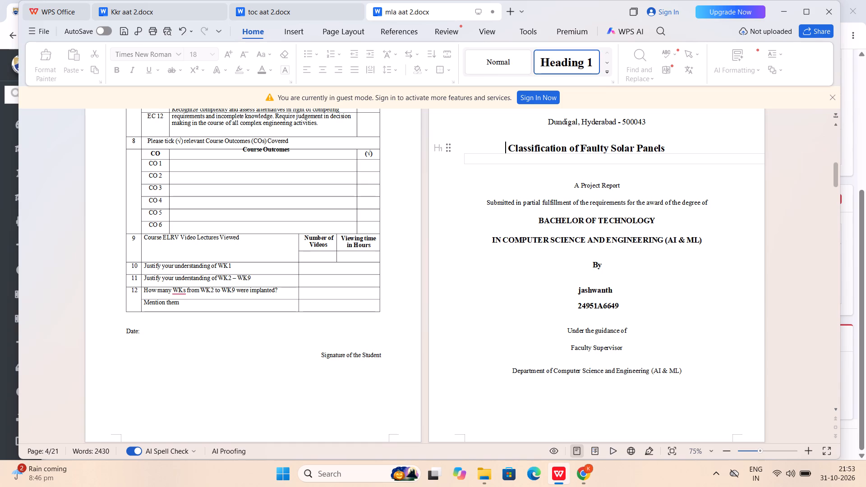
pyautogui.moveTo(518, 147); pyautogui.dragTo(664, 149)
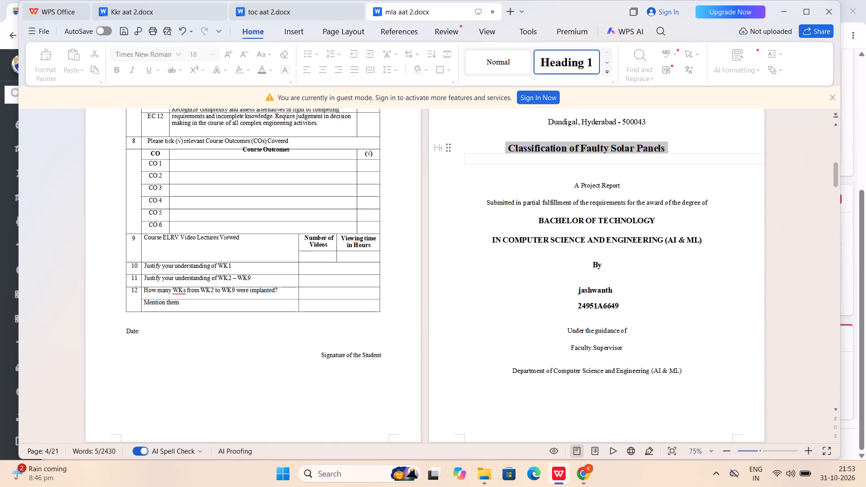
pyautogui.moveTo(664, 149); pyautogui.dragTo(664, 151)
pyautogui.hotkey('ctrl', 'c')
pyautogui.scroll(-4, 293, 207)
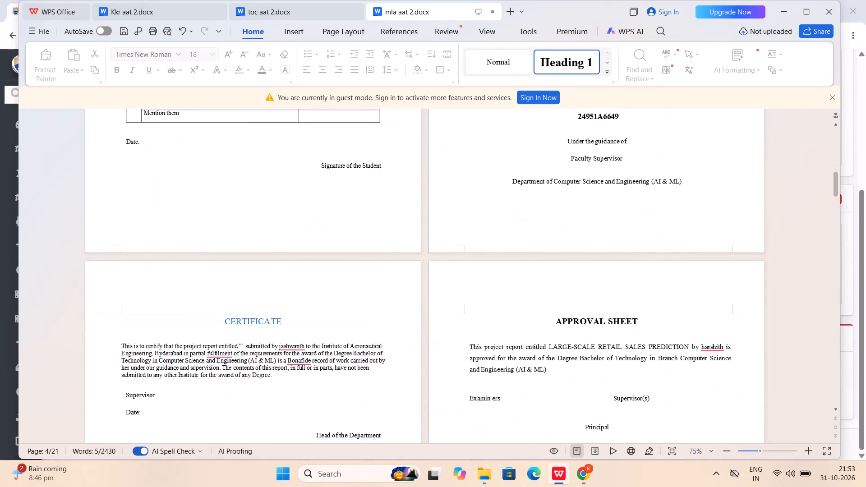
pyautogui.scroll(-1, 263, 321)
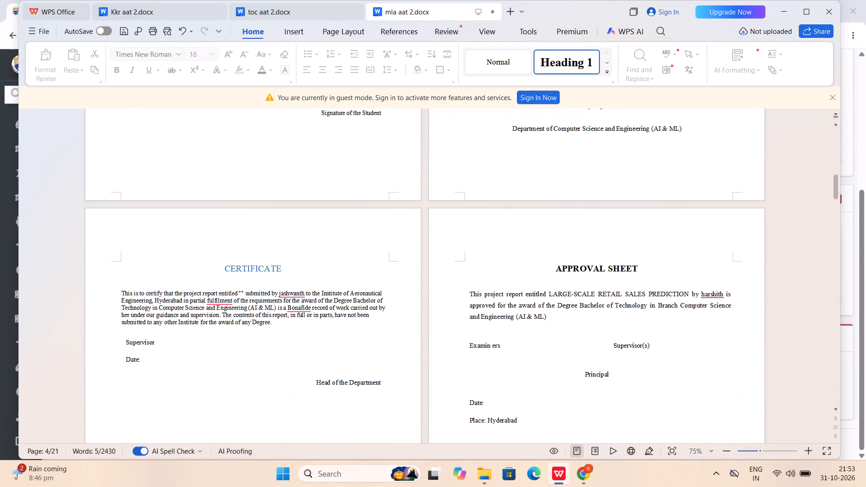
pyautogui.click(241, 293)
pyautogui.hotkey('ctrl', 'v')
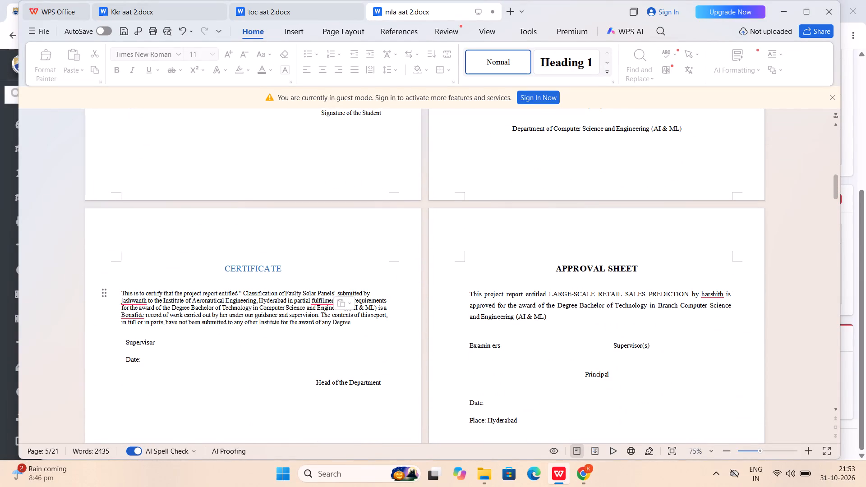
# Replace the project title LARGE-SCALE RETAIL SALES PREDICTION in the approval sheet with the copied title Classification of Faulty Solar Panels.
pyautogui.scroll(-1, 289, 300)
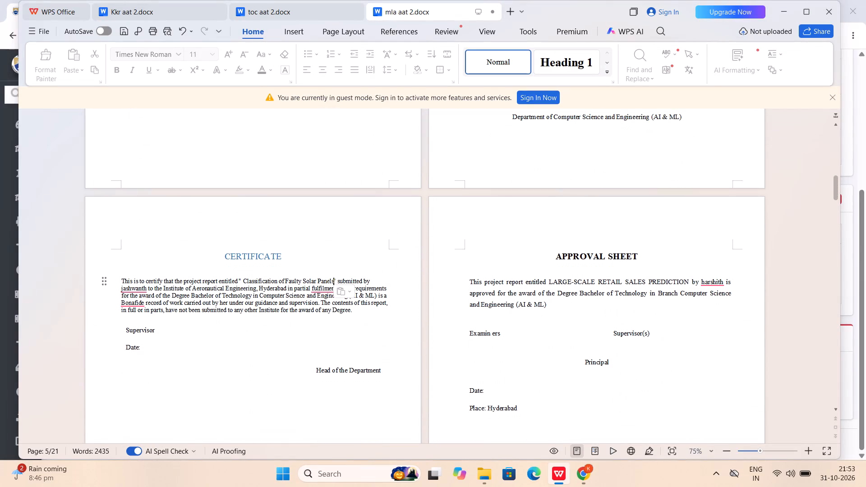
pyautogui.scroll(-1, 289, 300)
pyautogui.scroll(-2, 231, 312)
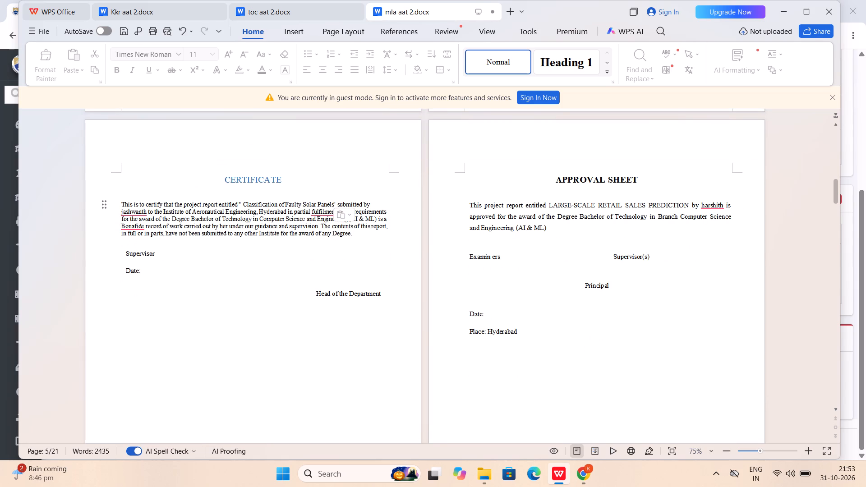
pyautogui.moveTo(549, 205); pyautogui.dragTo(688, 206)
pyautogui.press('BackSpace')
pyautogui.hotkey('ctrl', 'v')
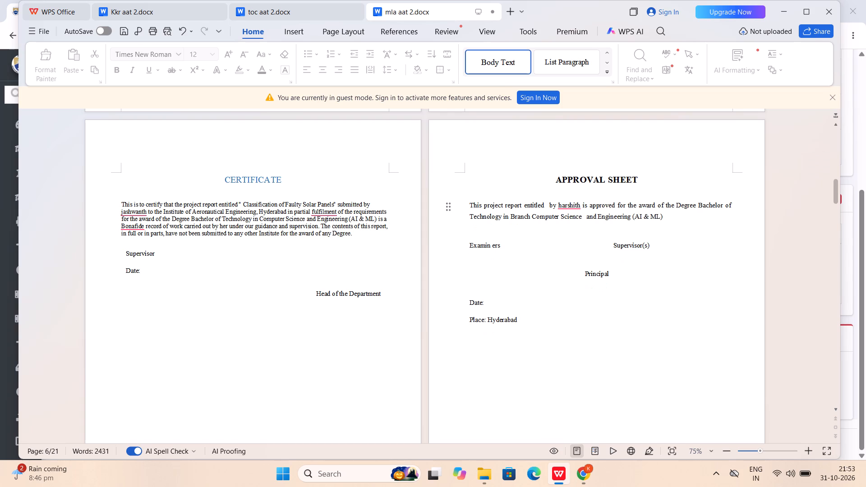
# Replace the previous student's name after "by" in the approval sheet paragraph with the current student's first name, followed by a space.
pyautogui.scroll(-1, 688, 206)
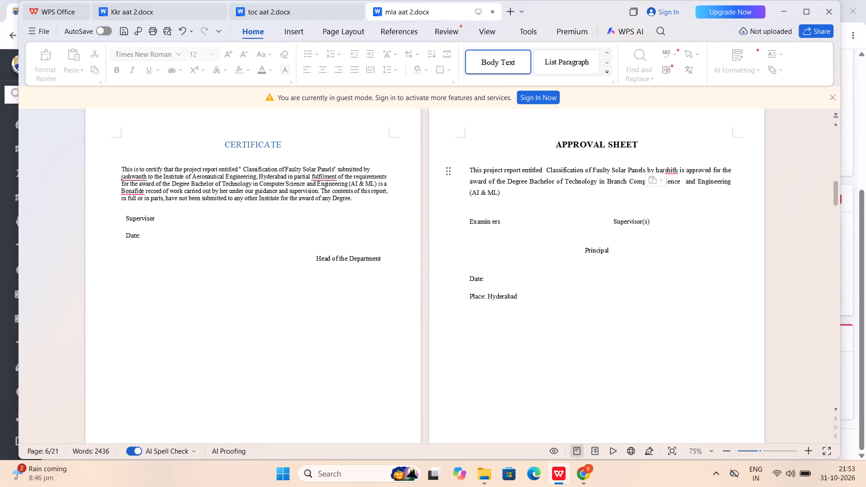
pyautogui.scroll(-1, 688, 206)
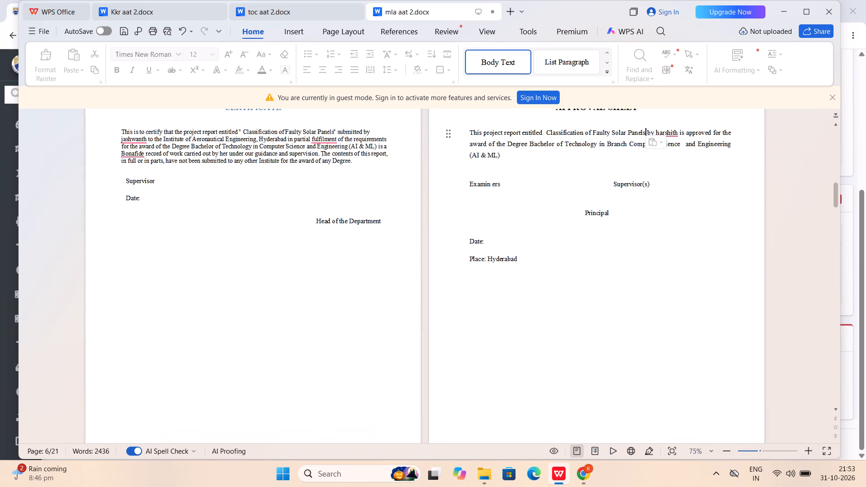
pyautogui.click(680, 133)
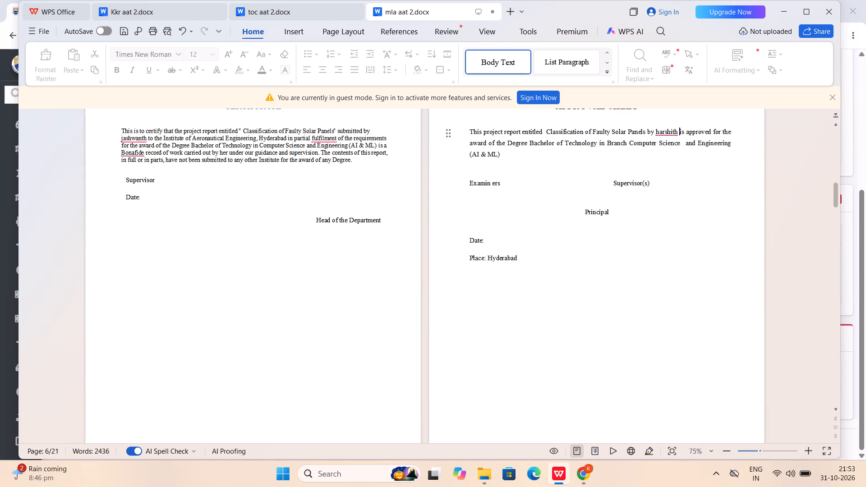
pyautogui.press('BackSpace')
pyautogui.press('BackSpace')
pyautogui.press('BackSpace')
pyautogui.press('BackSpace')
pyautogui.press('BackSpace')
pyautogui.press('BackSpace')
pyautogui.press('BackSpace')
pyautogui.press('BackSpace')
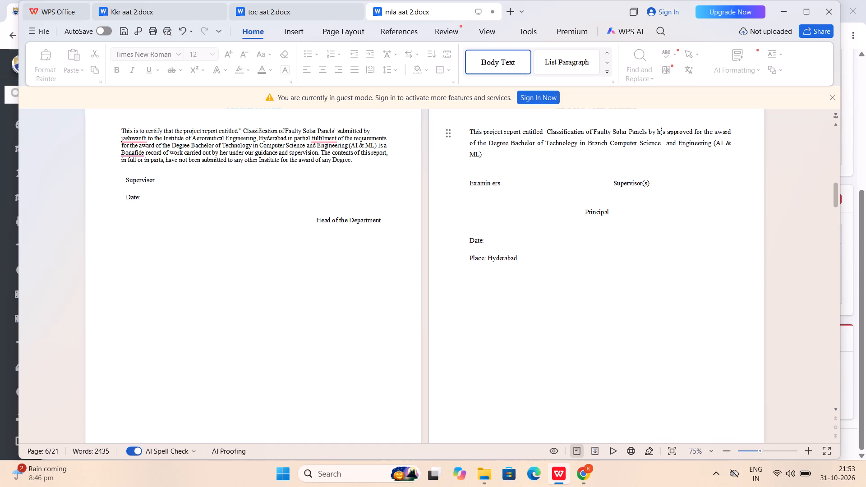
pyautogui.press('BackSpace')
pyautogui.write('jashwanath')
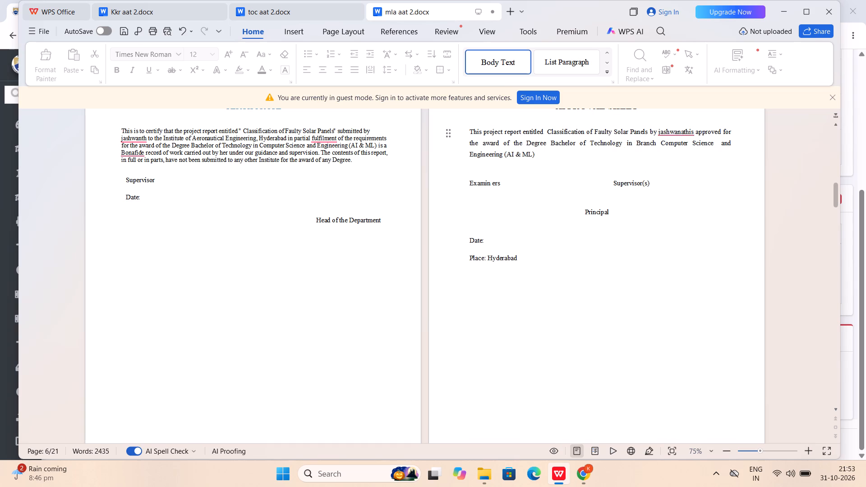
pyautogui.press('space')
# Replace the quoted project title Large-scale retail sales prediction in the declaration with the copied title Classification of Faulty Solar Panels.
pyautogui.scroll(-4, 645, 199)
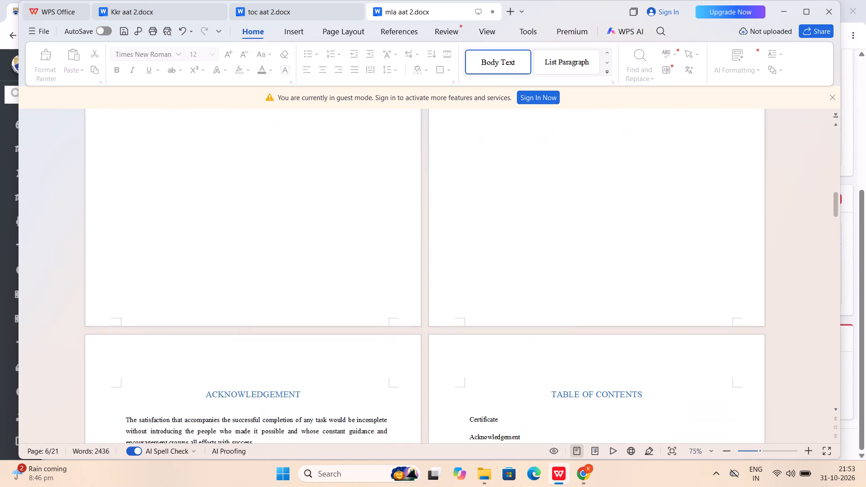
pyautogui.scroll(-5, 645, 199)
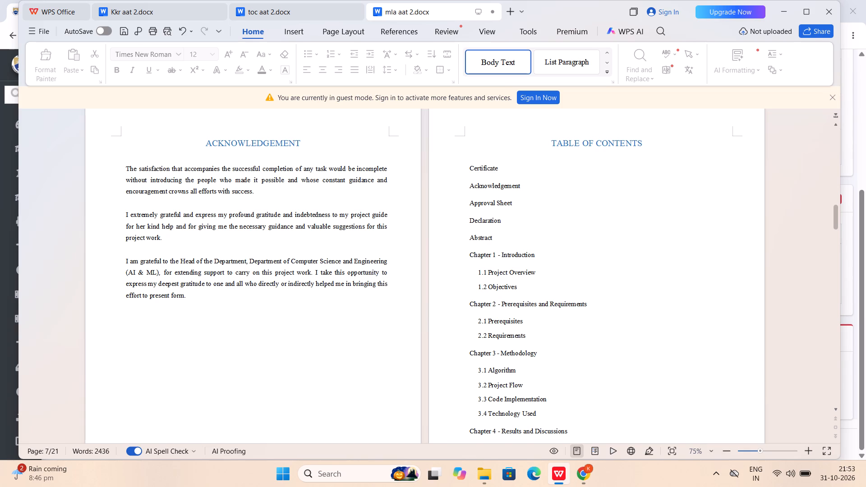
pyautogui.scroll(-2, 304, 229)
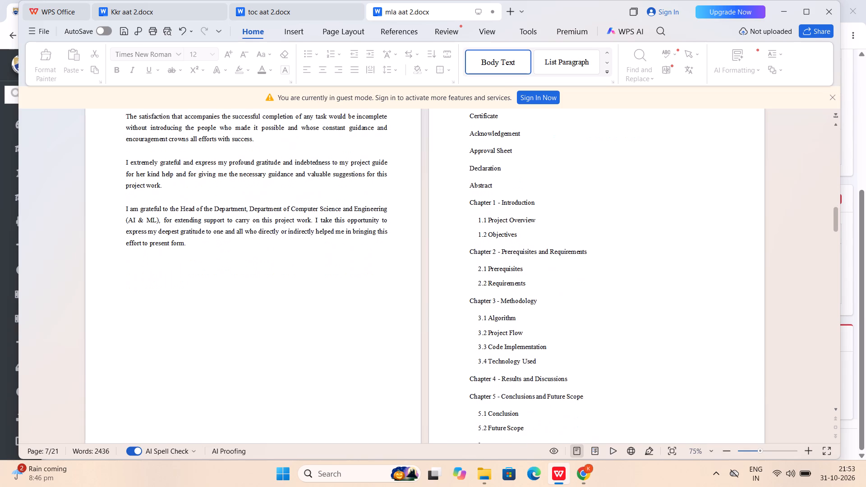
pyautogui.scroll(-8, 304, 229)
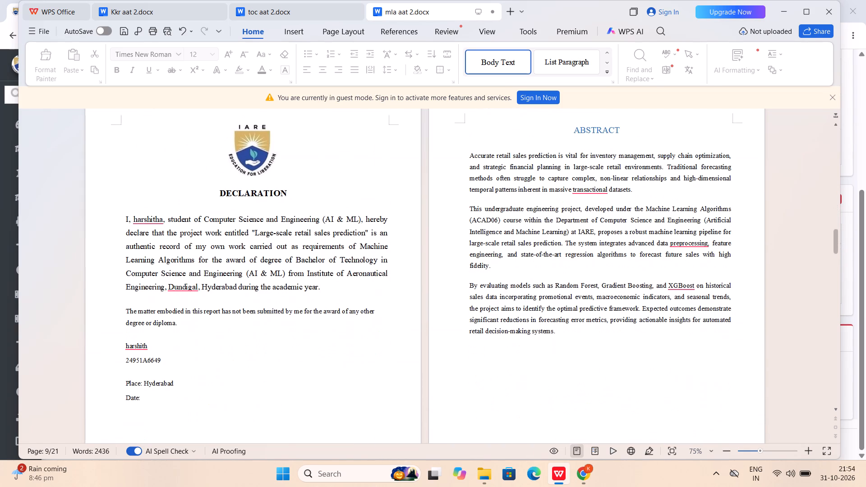
pyautogui.scroll(-2, 304, 229)
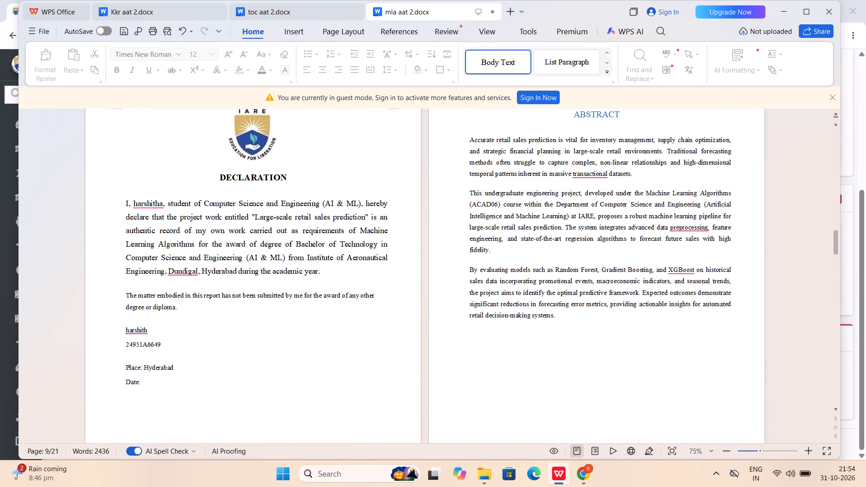
pyautogui.moveTo(255, 218); pyautogui.dragTo(365, 218)
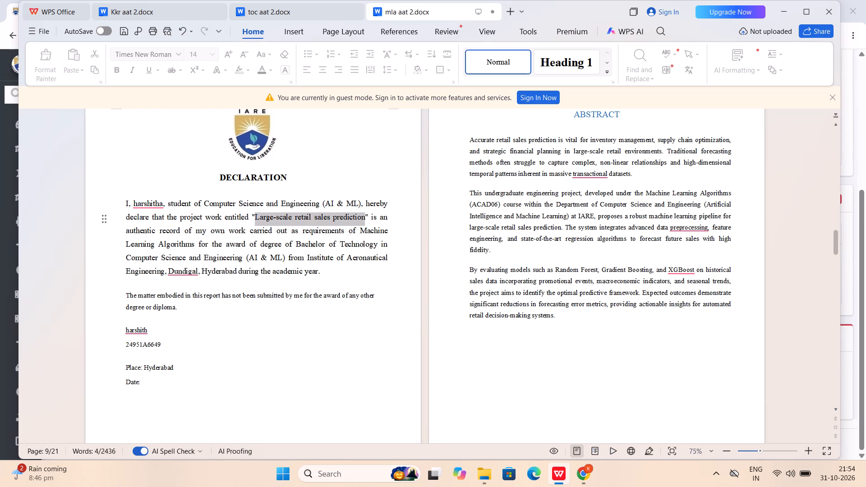
pyautogui.moveTo(365, 218); pyautogui.dragTo(366, 219)
pyautogui.press('BackSpace')
pyautogui.hotkey('ctrl', 'v')
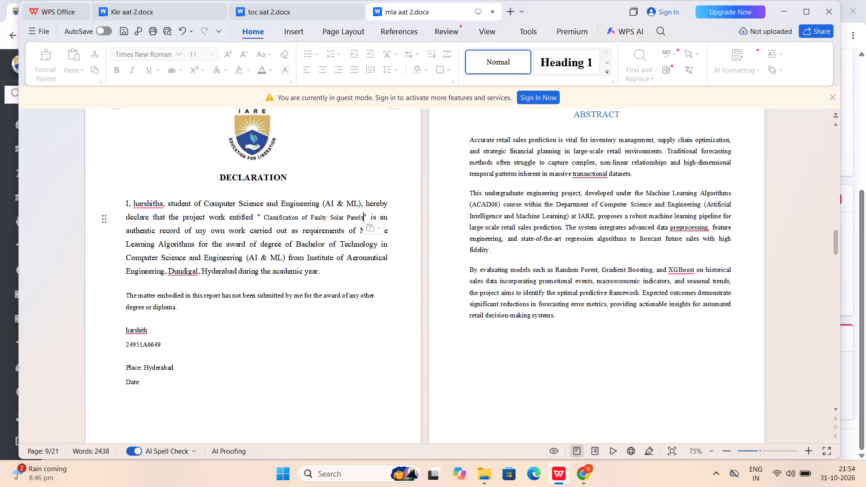
pyautogui.moveTo(261, 217); pyautogui.dragTo(362, 217)
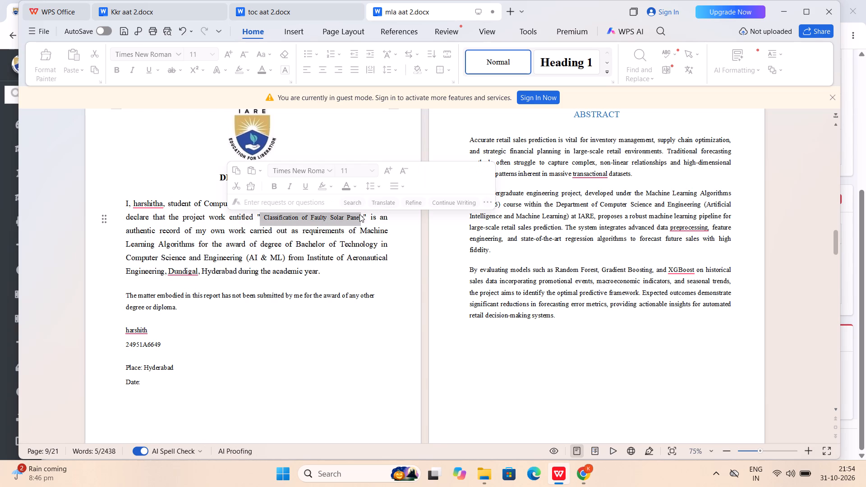
pyautogui.click(387, 243)
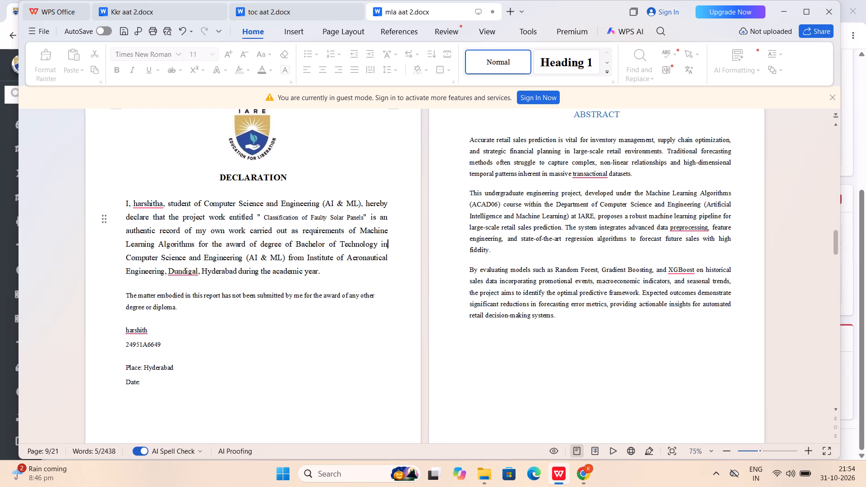
# Look through the report from the declaration and abstract to the Chapter 3 methodology and code implementation.
pyautogui.scroll(-3, 358, 256)
pyautogui.scroll(5, 358, 256)
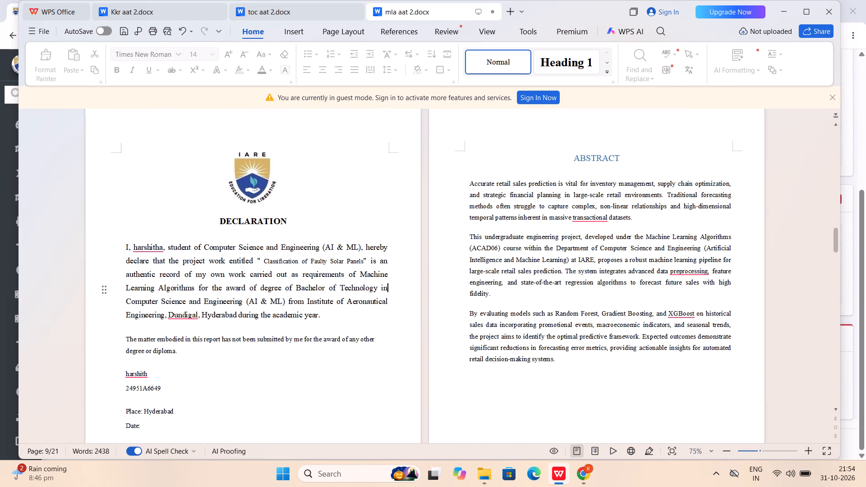
pyautogui.scroll(-2, 585, 245)
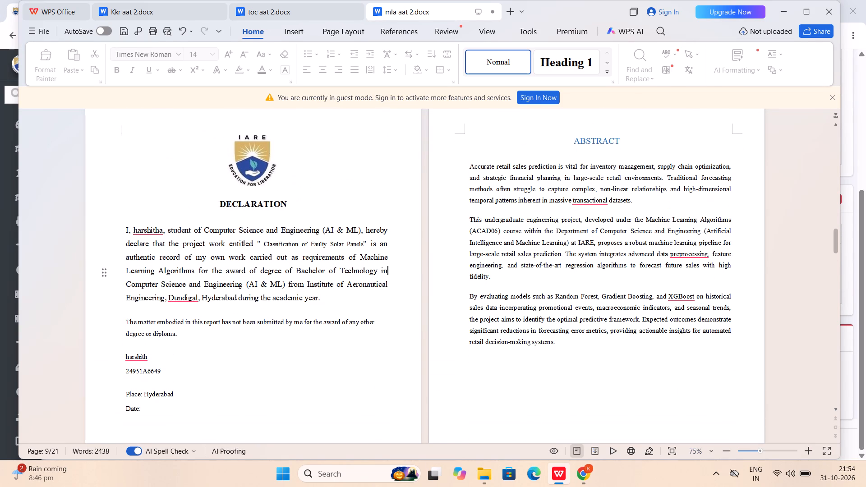
pyautogui.scroll(-6, 585, 245)
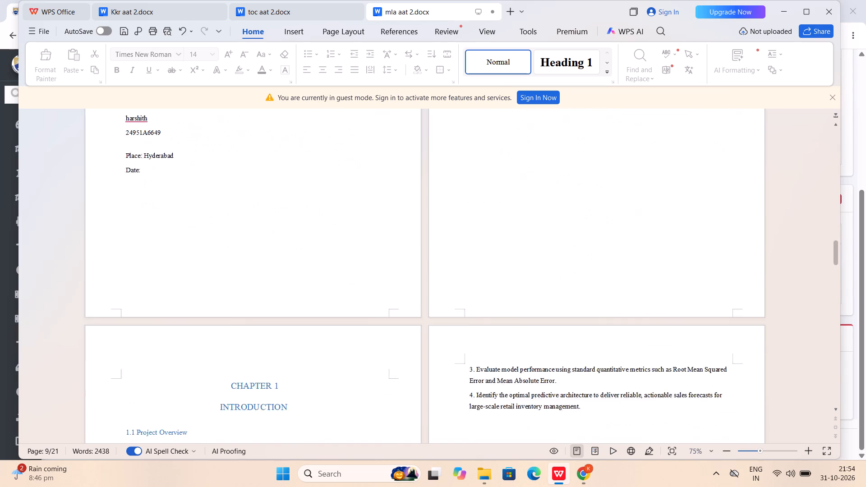
pyautogui.scroll(-4, 585, 245)
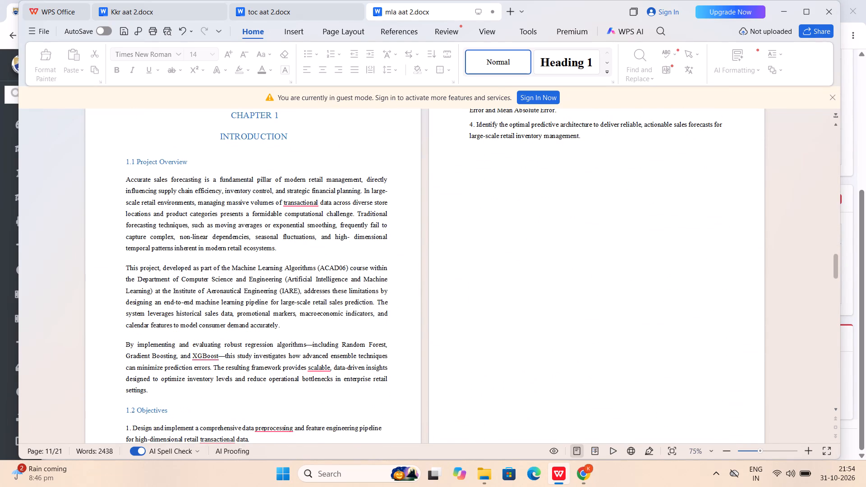
pyautogui.scroll(-5, 585, 245)
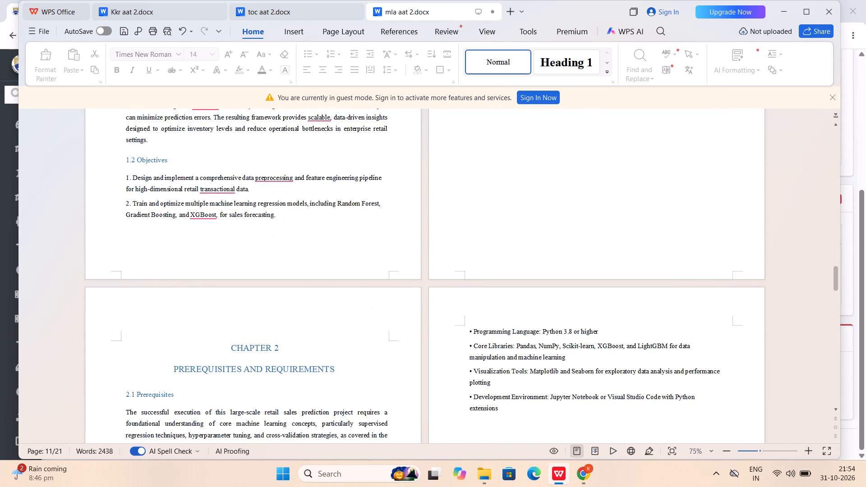
pyautogui.scroll(-3, 585, 245)
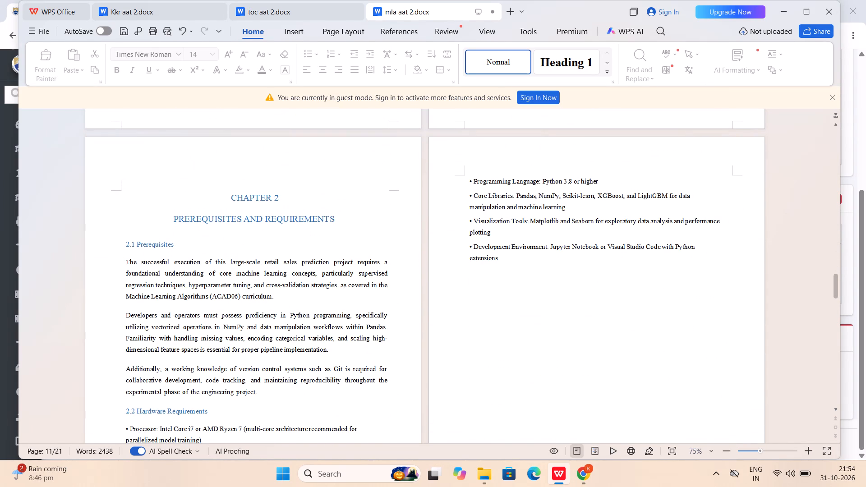
pyautogui.scroll(-10, 585, 245)
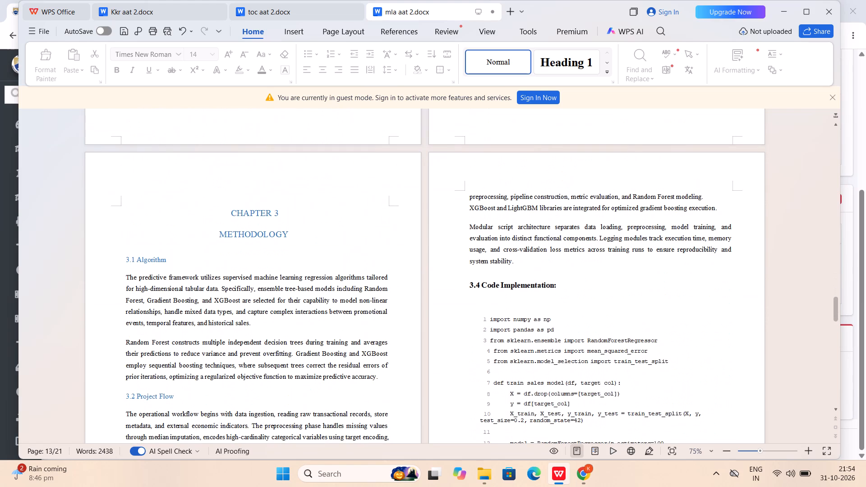
# Save the mla aat 2 report.
pyautogui.click(585, 245)
pyautogui.hotkey('ctrl', 's')
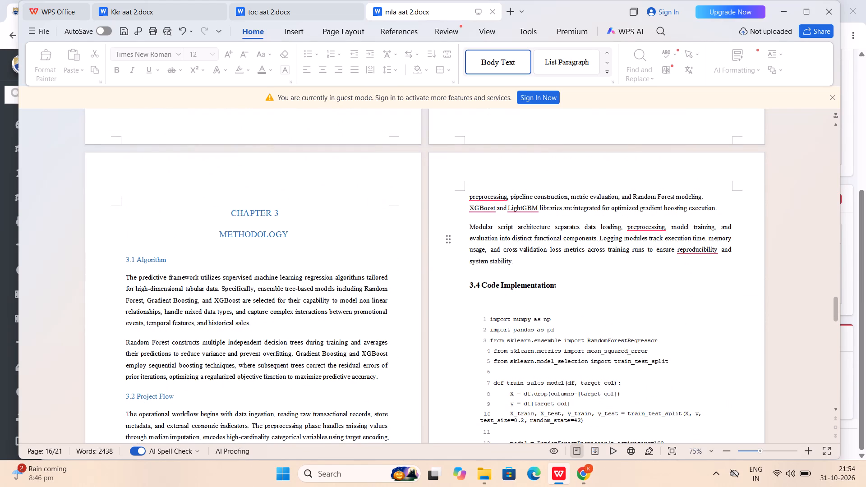
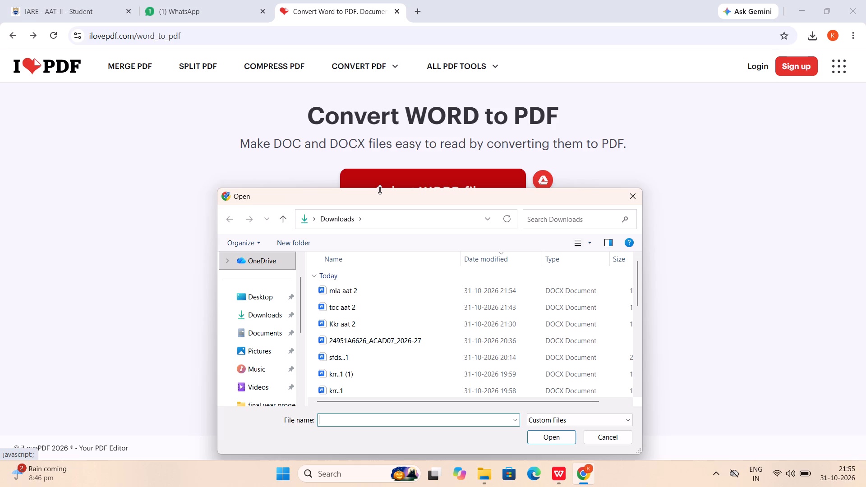
# Convert the mla aat 2 Word document from Downloads to PDF and download the converted file.
pyautogui.click(354, 284)
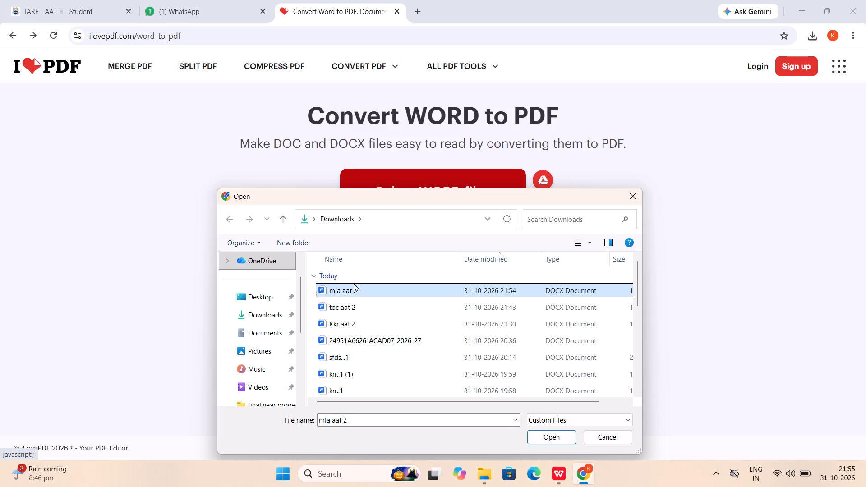
pyautogui.press('Right')
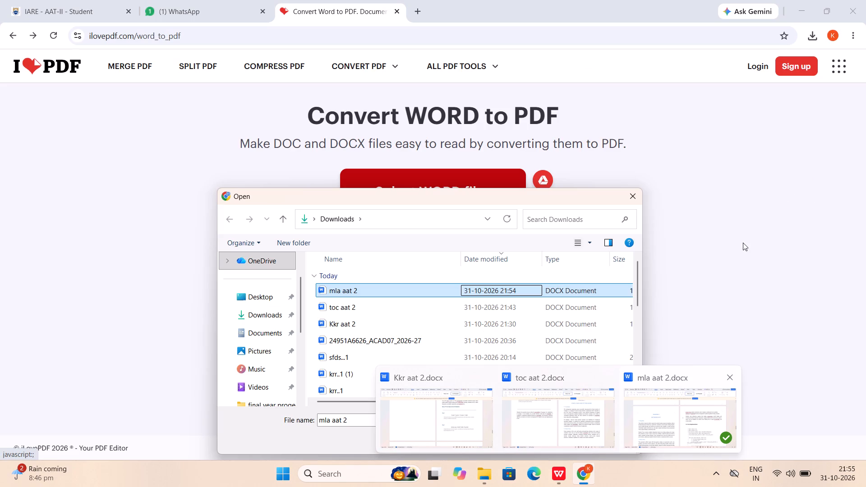
pyautogui.click(733, 261)
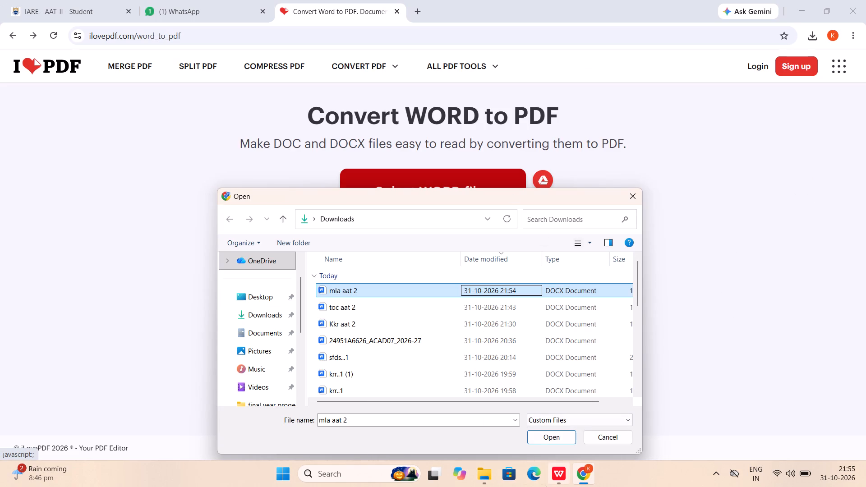
pyautogui.click(539, 439)
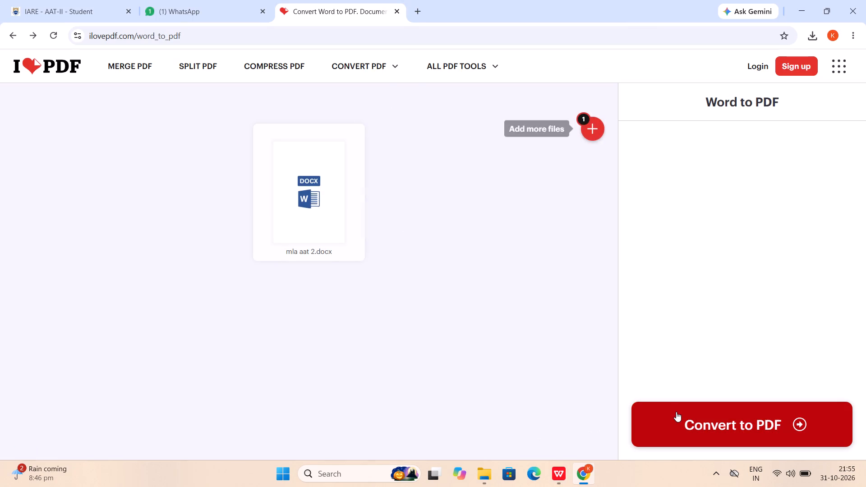
pyautogui.click(676, 412)
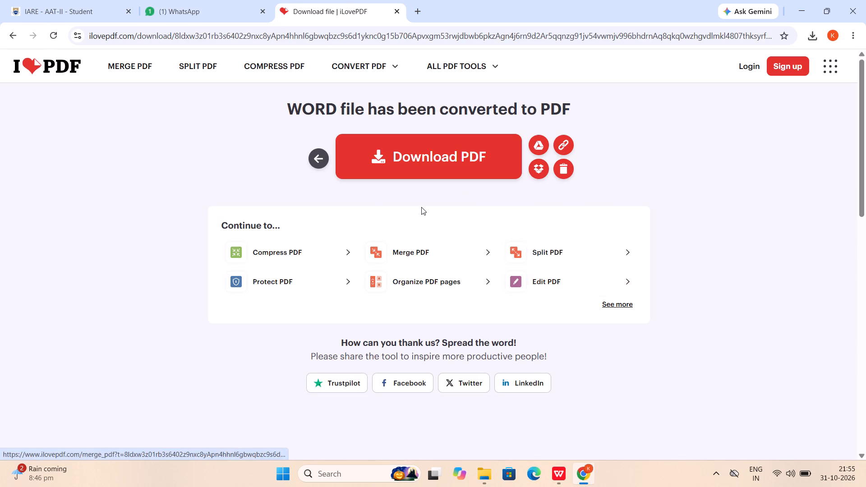
pyautogui.click(438, 164)
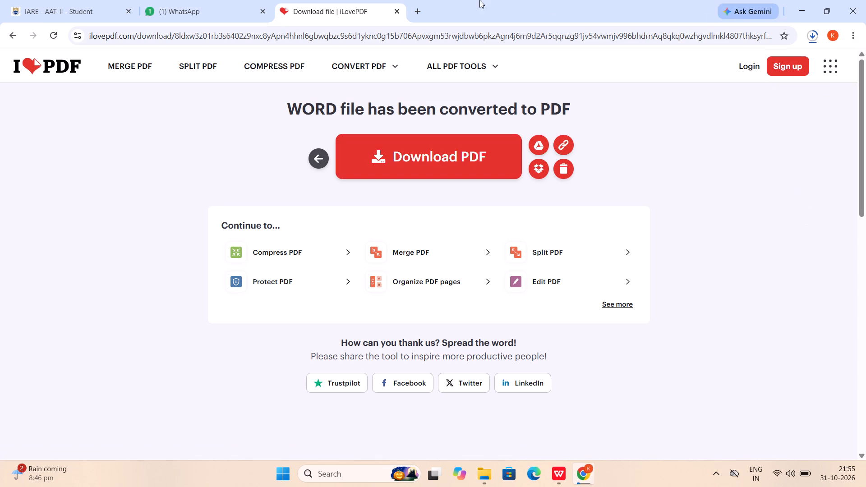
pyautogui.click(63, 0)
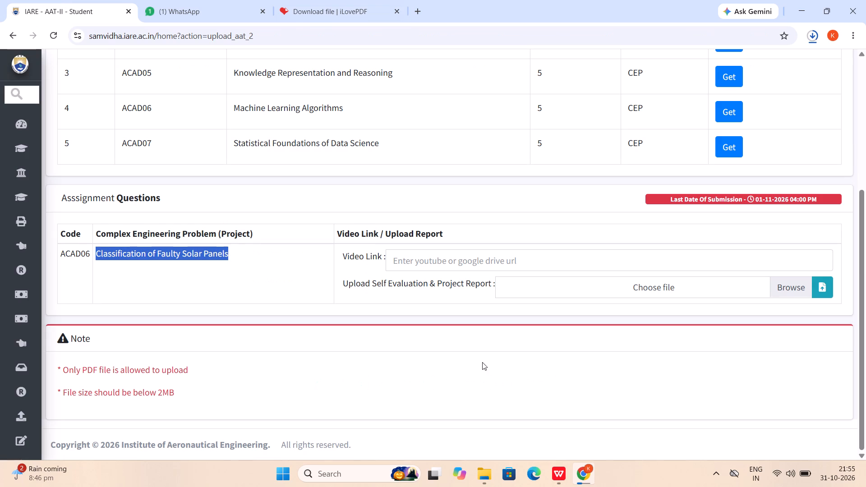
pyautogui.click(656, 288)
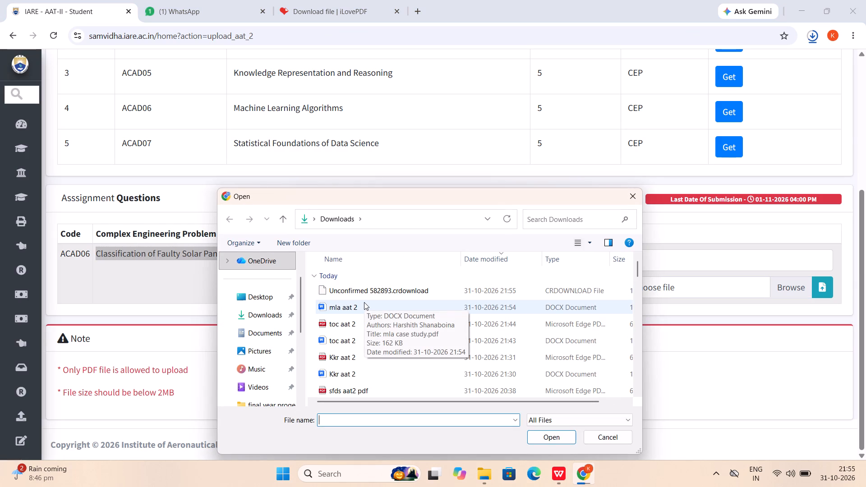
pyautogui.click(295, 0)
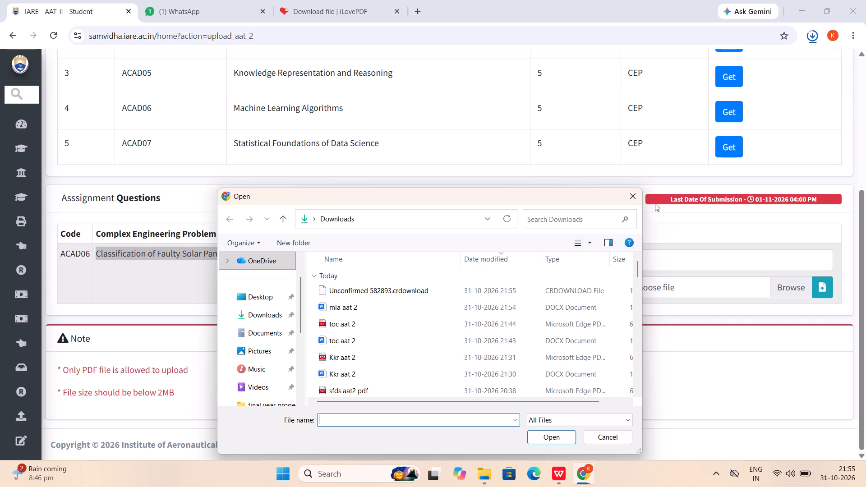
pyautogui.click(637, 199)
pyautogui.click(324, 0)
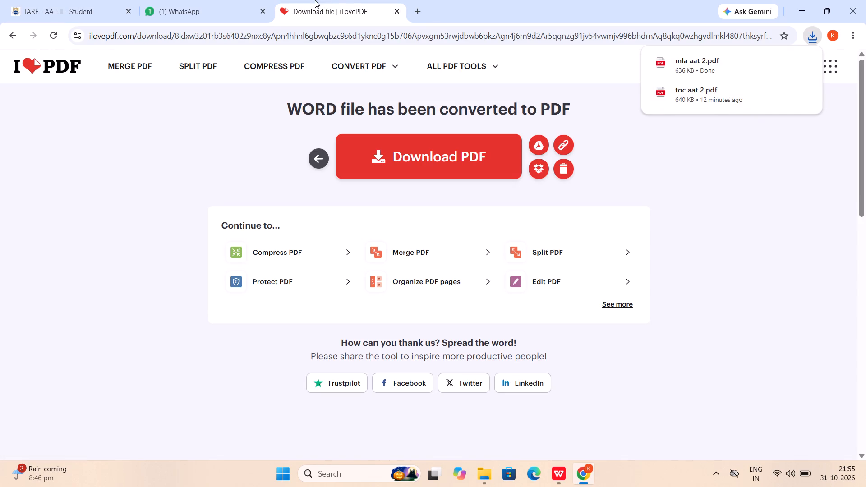
# Attach the mla aat 2 PDF as the self evaluation and project report for ACAD06 on the IARE AAT-II page.
pyautogui.click(32, 0)
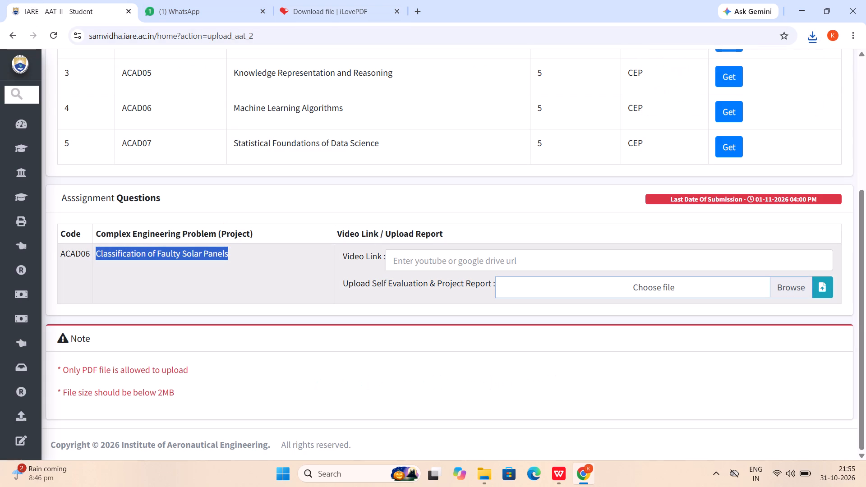
pyautogui.click(548, 292)
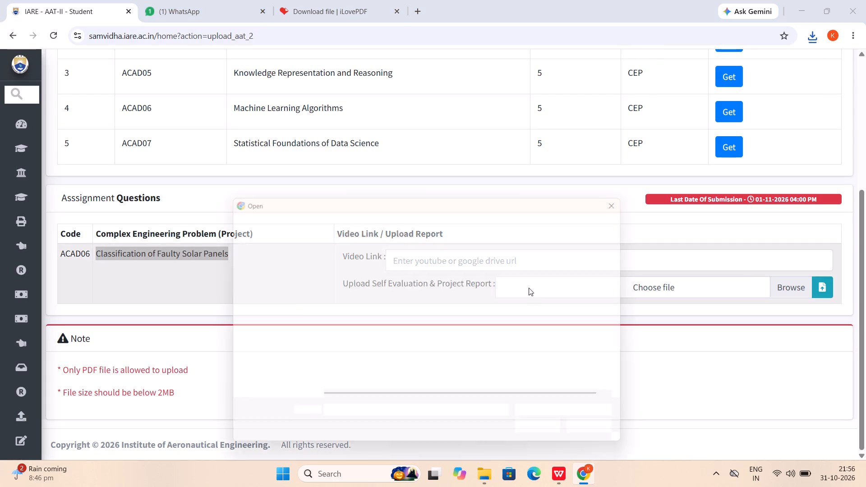
pyautogui.click(426, 288)
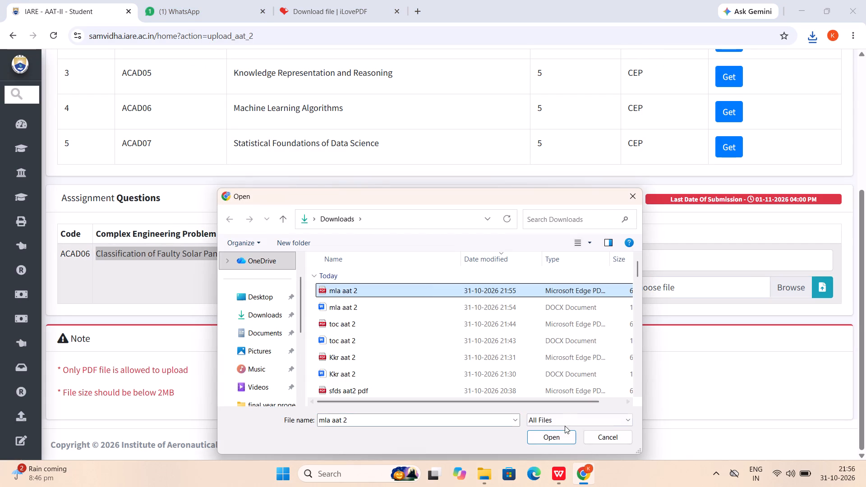
pyautogui.click(558, 432)
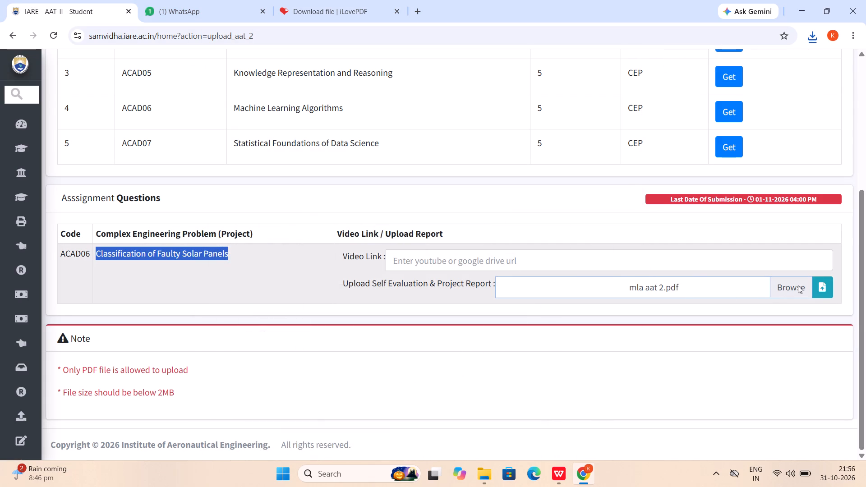
# Begin entering the video link for the ACAD06 project Classification of Faulty Solar Panels.
pyautogui.click(607, 263)
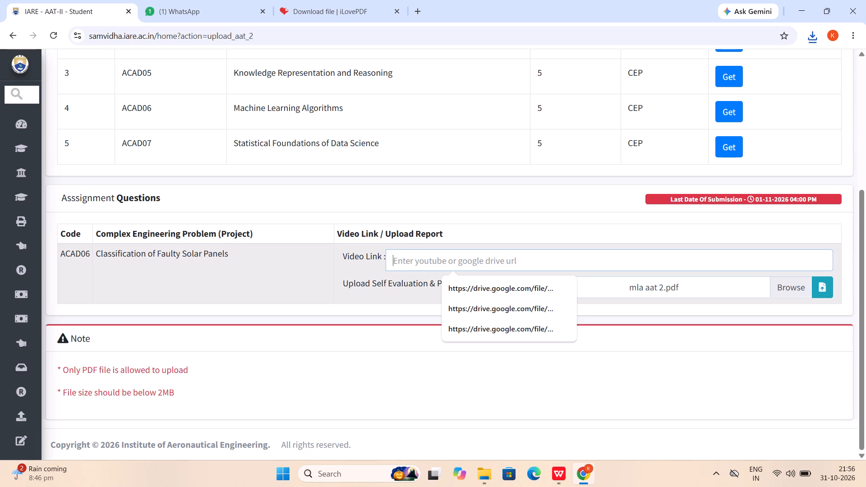